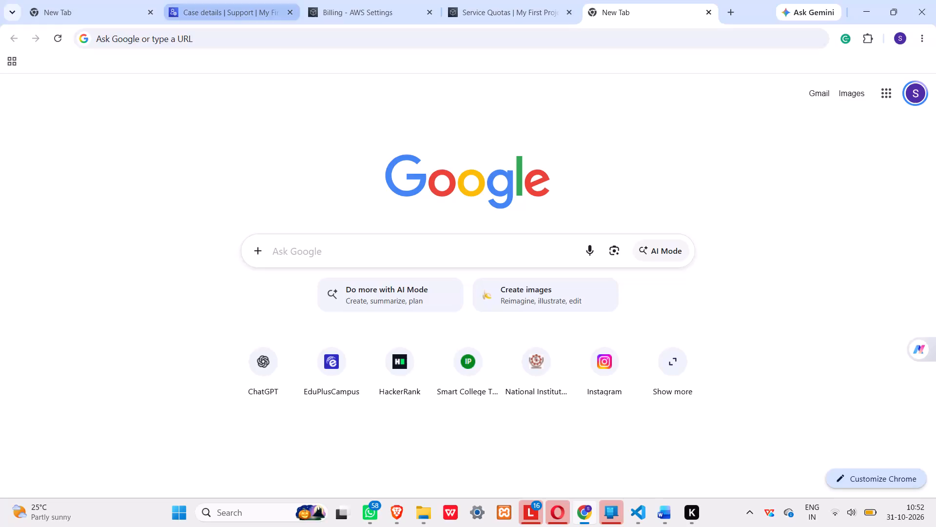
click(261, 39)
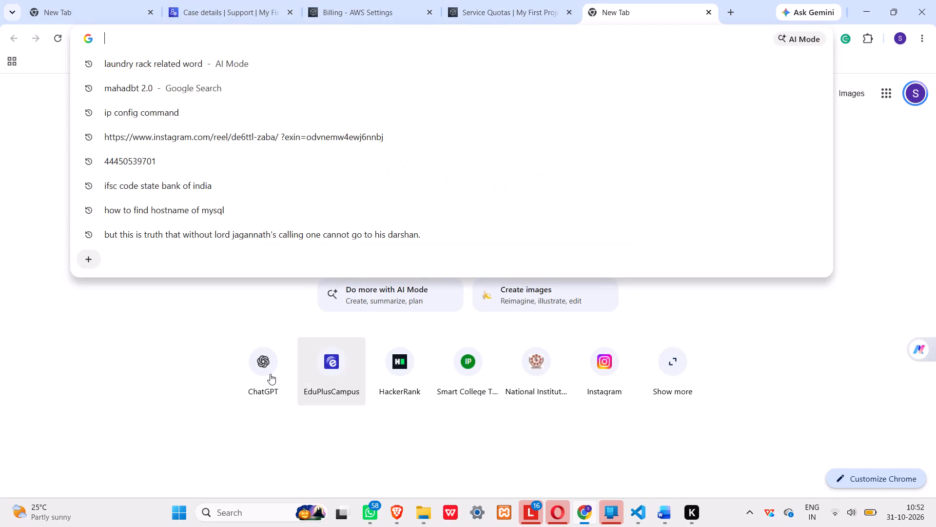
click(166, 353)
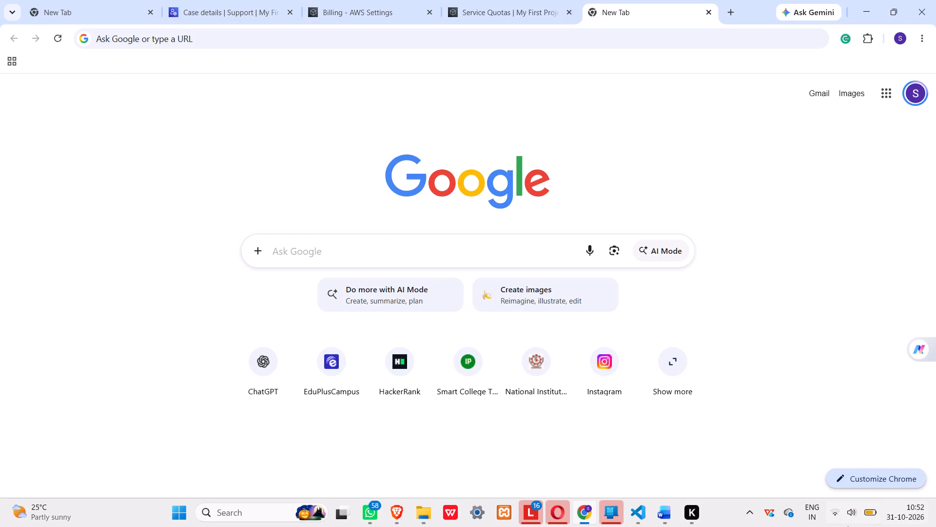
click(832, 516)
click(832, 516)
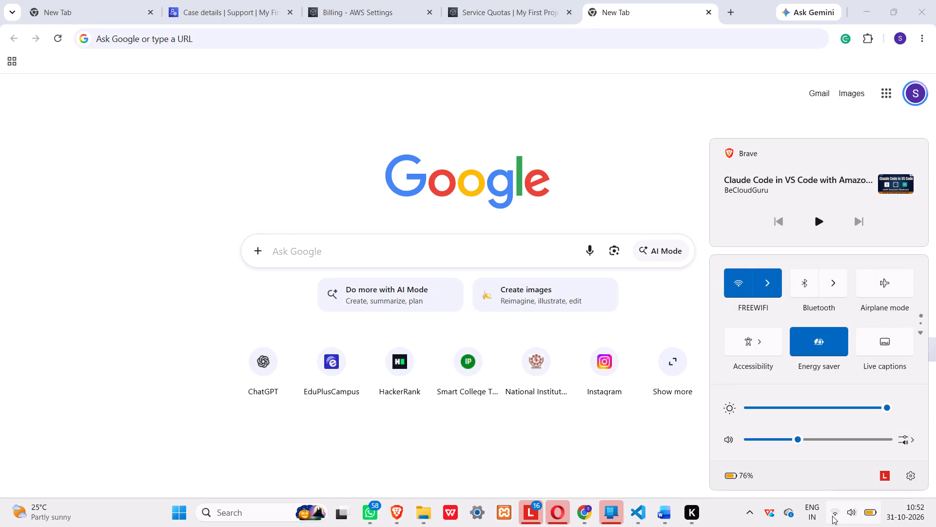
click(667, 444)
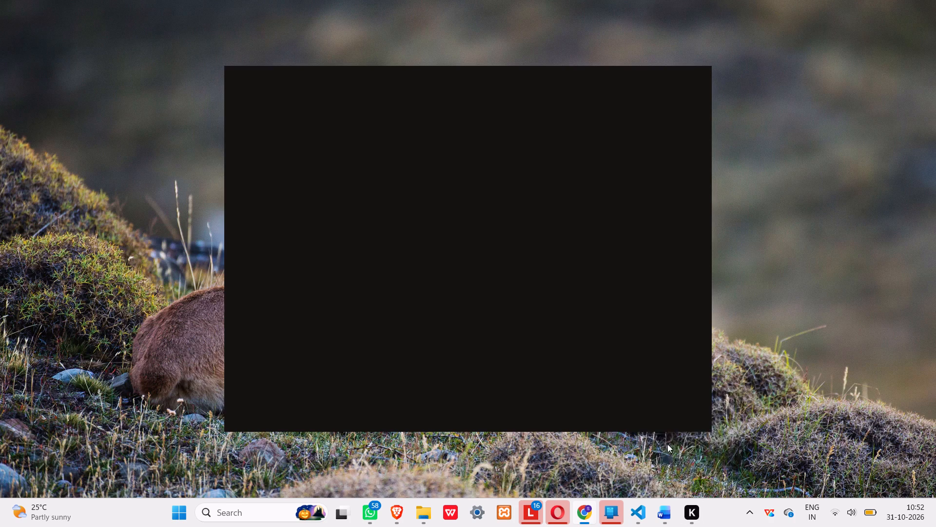
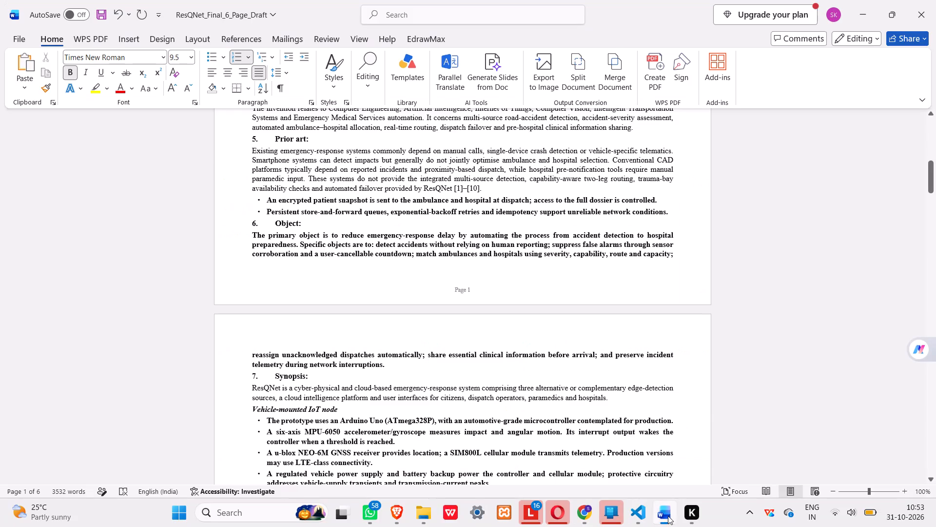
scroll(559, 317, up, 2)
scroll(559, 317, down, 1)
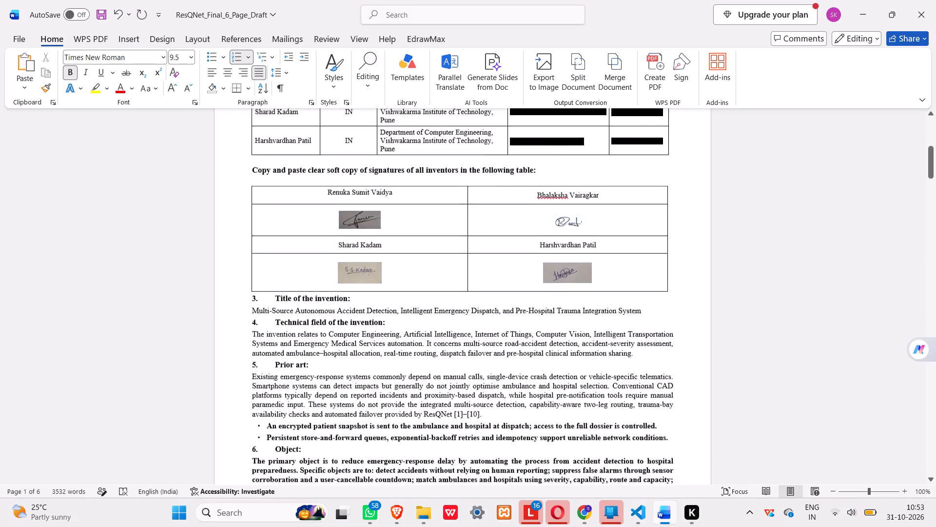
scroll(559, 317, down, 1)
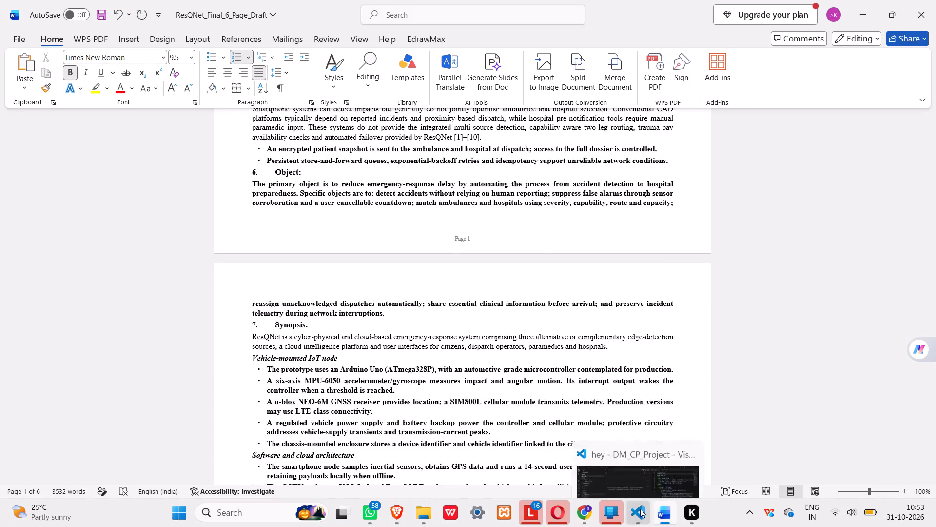
Switch from the Word draft to the Chrome window with the AWS Service Quotas dashboard.
click(576, 517)
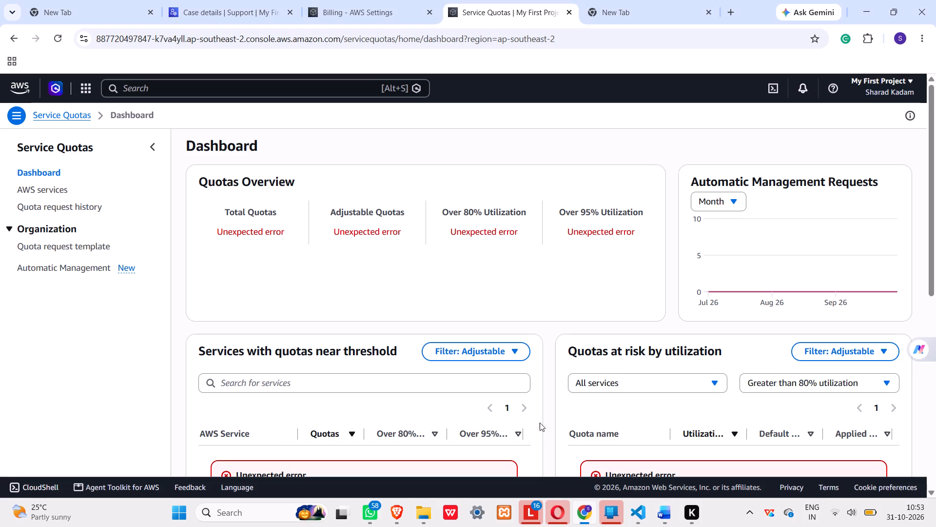
Bring up the empty new tab, ready for a Google search.
click(665, 0)
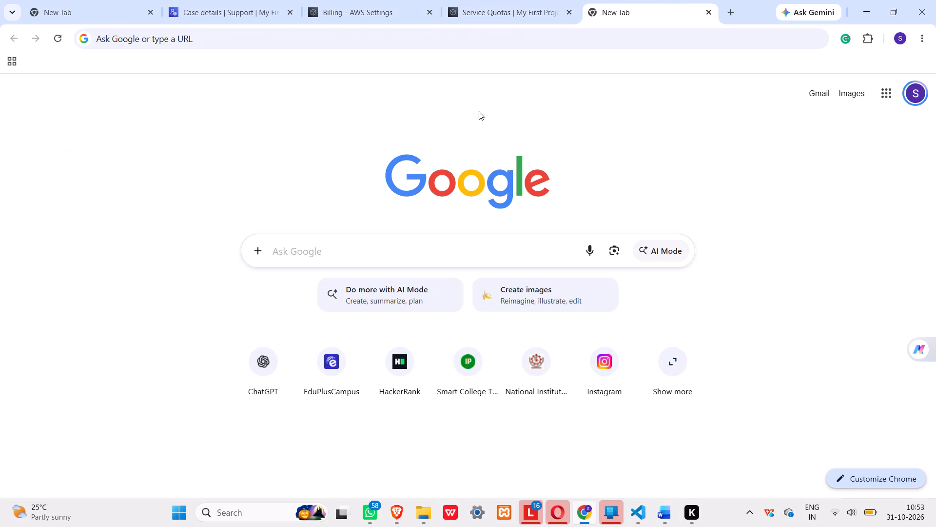
click(347, 251)
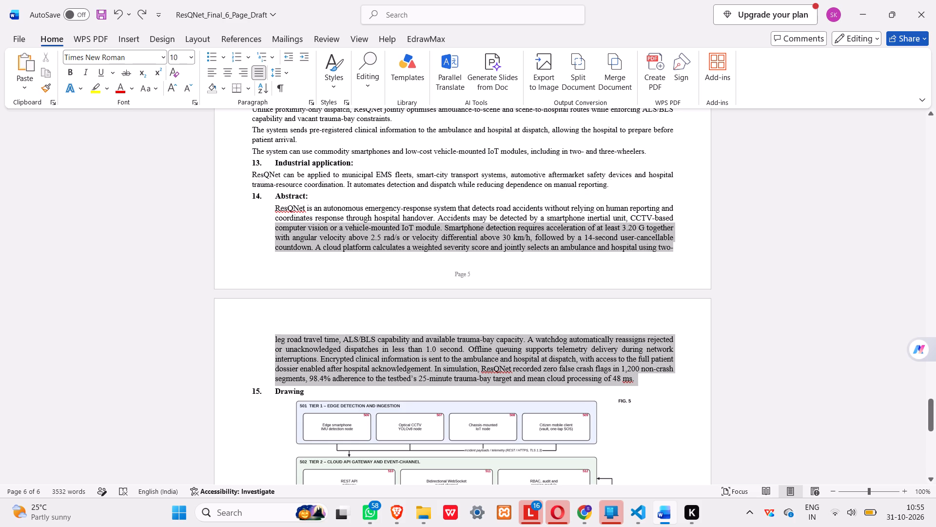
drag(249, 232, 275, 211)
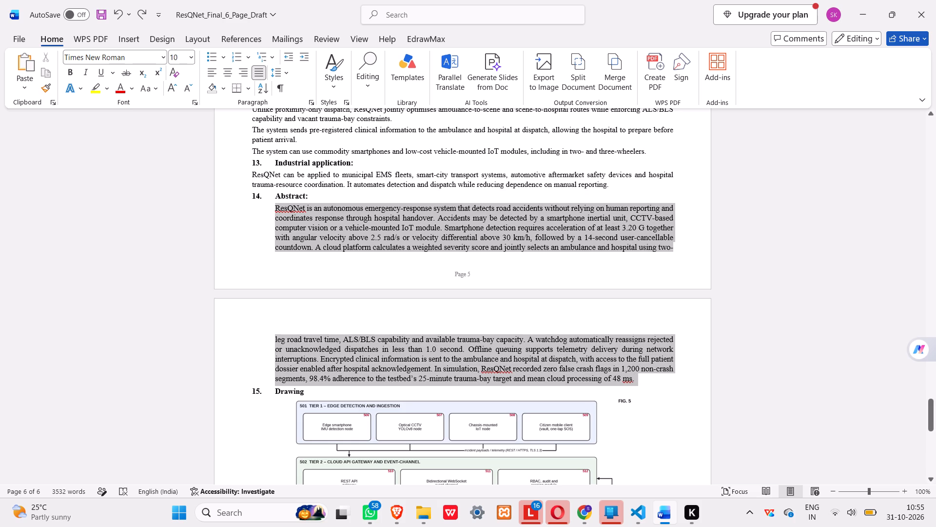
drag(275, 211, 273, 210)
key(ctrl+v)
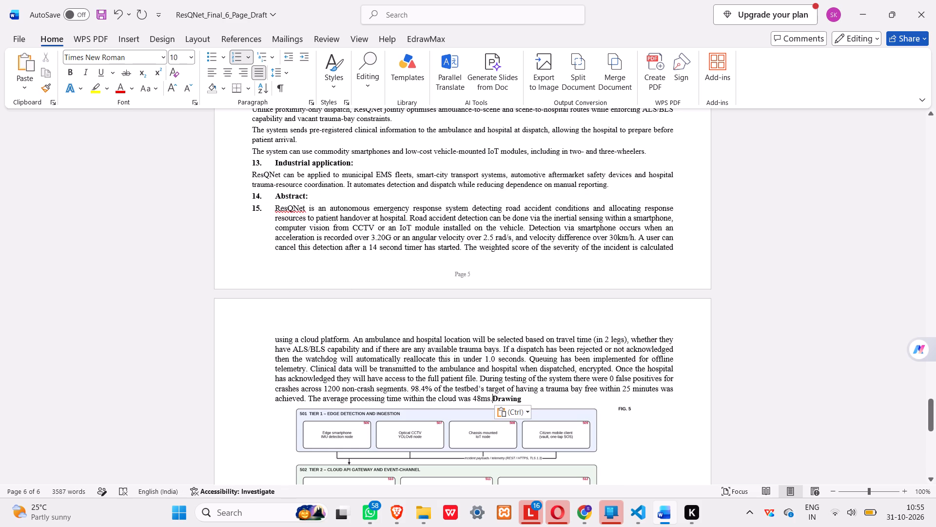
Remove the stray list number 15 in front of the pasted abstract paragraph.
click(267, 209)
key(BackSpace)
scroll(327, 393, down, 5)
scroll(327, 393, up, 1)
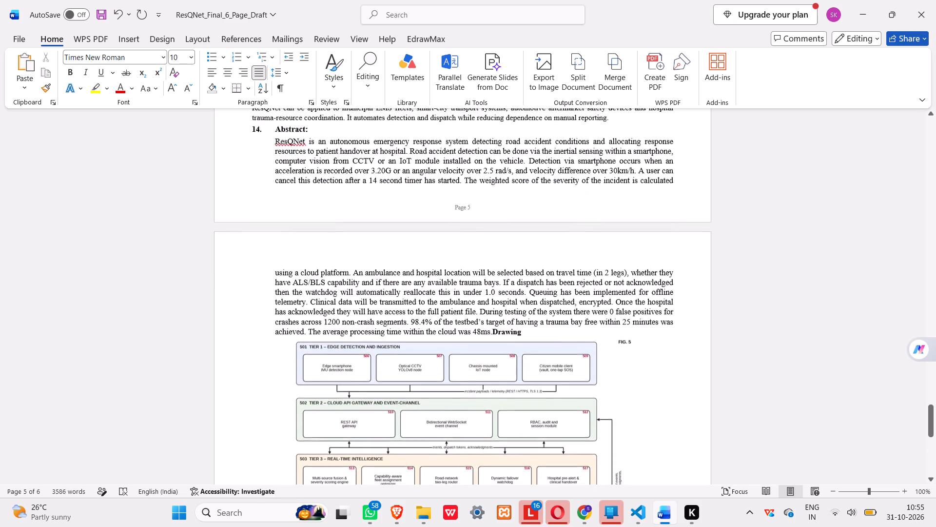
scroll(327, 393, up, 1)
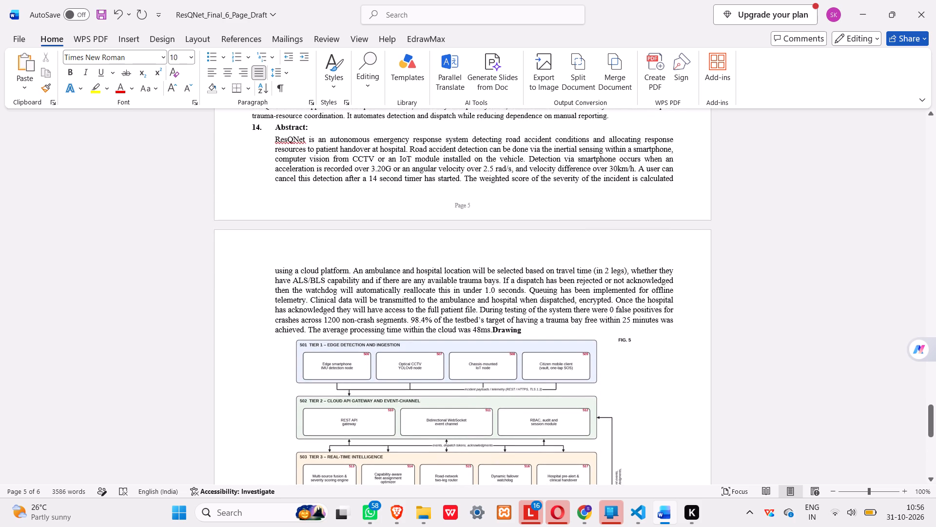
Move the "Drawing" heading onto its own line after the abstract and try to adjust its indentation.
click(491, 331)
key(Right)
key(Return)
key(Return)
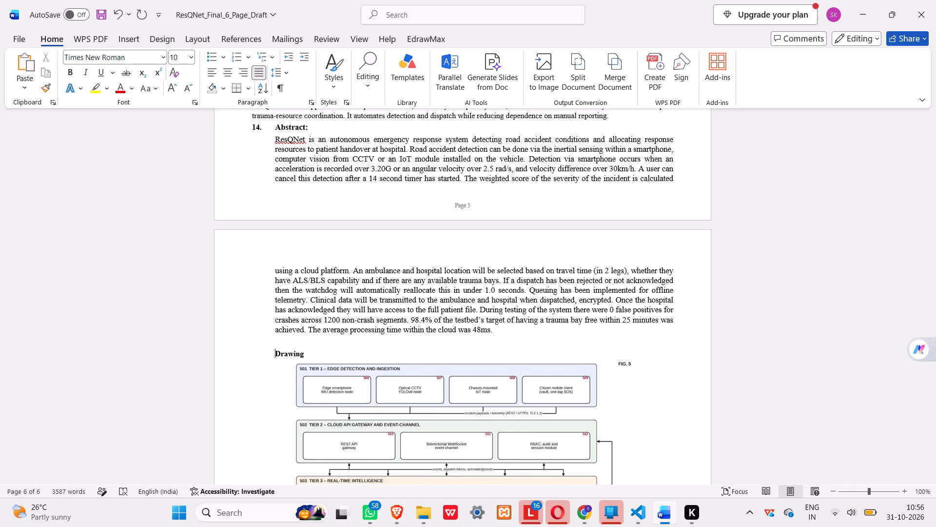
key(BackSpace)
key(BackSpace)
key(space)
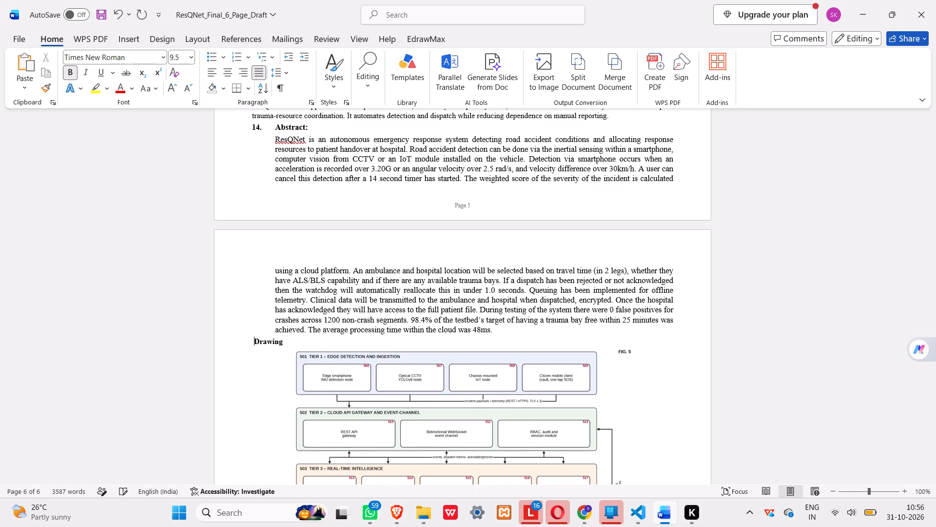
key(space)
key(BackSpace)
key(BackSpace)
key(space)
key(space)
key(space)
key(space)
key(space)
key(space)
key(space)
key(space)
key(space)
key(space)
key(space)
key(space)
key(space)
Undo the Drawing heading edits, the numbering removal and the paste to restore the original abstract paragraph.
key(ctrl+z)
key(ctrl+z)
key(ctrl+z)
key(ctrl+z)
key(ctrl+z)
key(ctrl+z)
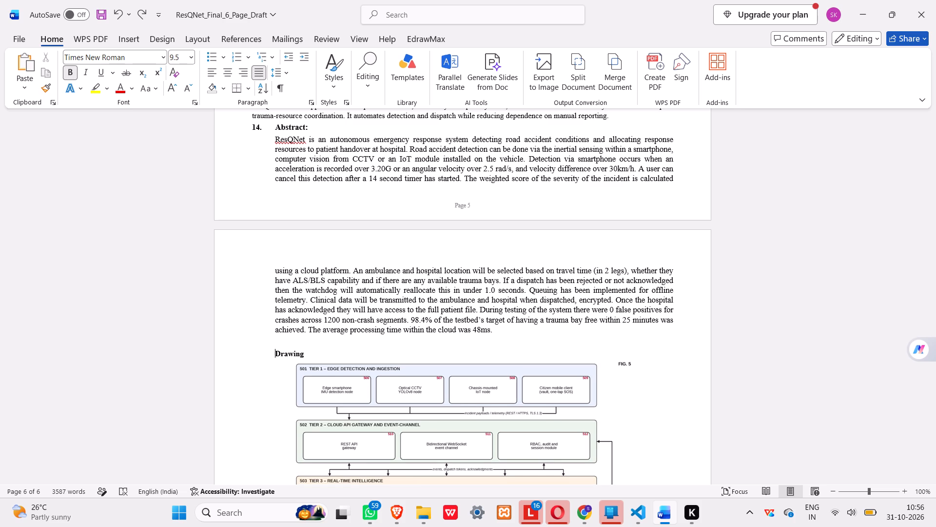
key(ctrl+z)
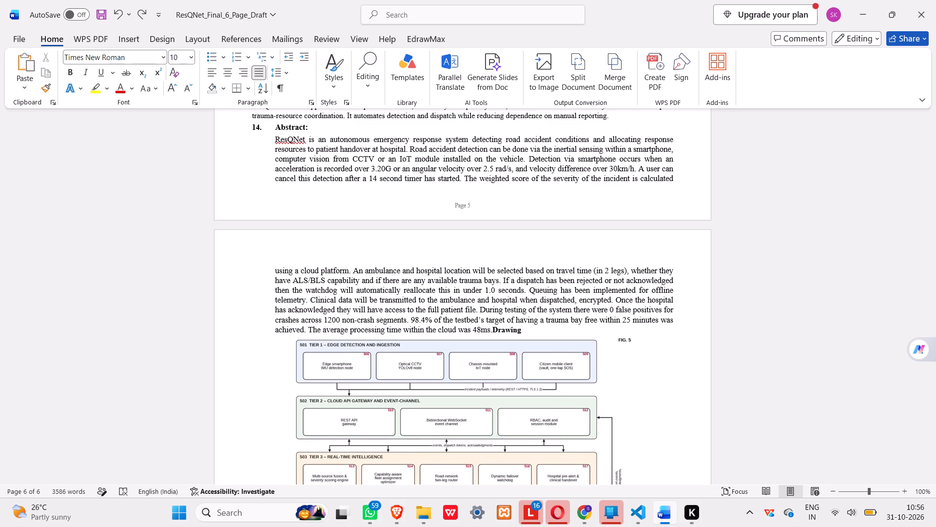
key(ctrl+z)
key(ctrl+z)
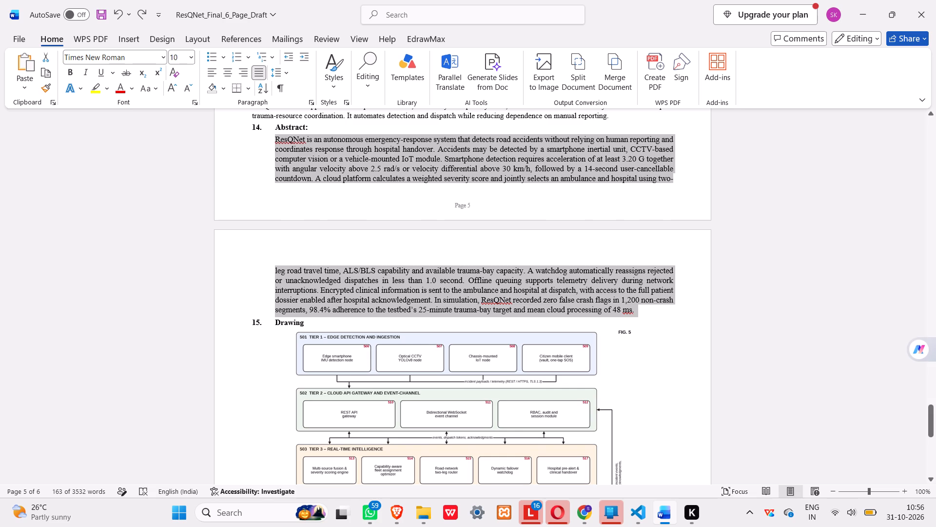
Add an empty paragraph before the "15. Drawing" heading and replace the original abstract body with the copied humanized paragraph.
click(282, 278)
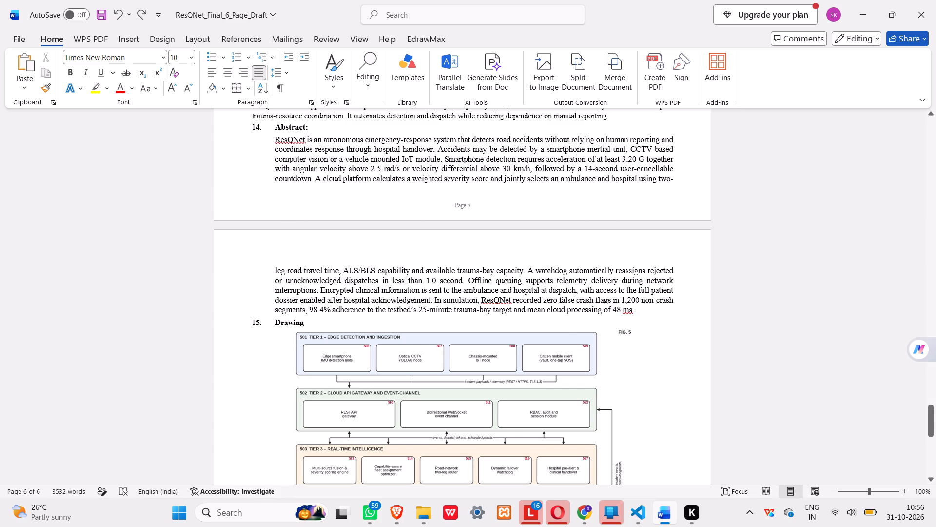
click(646, 312)
key(Return)
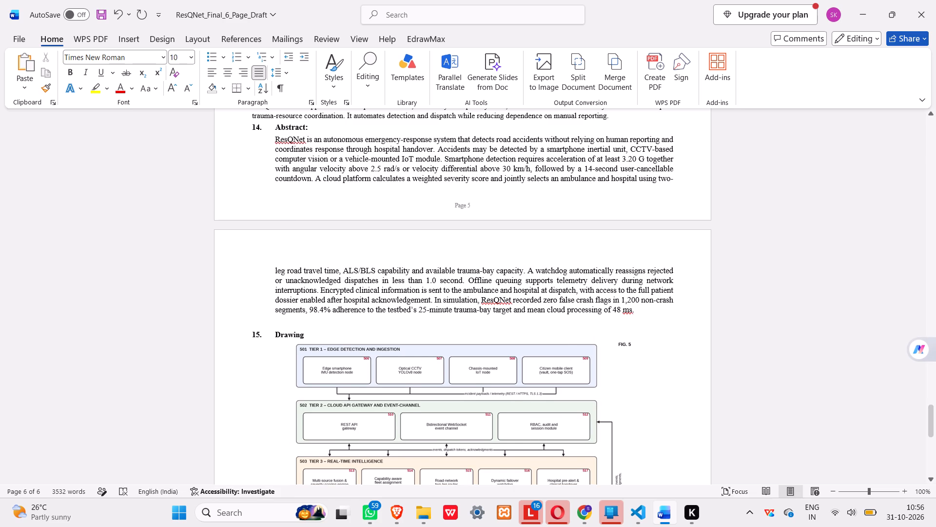
drag(636, 310, 296, 125)
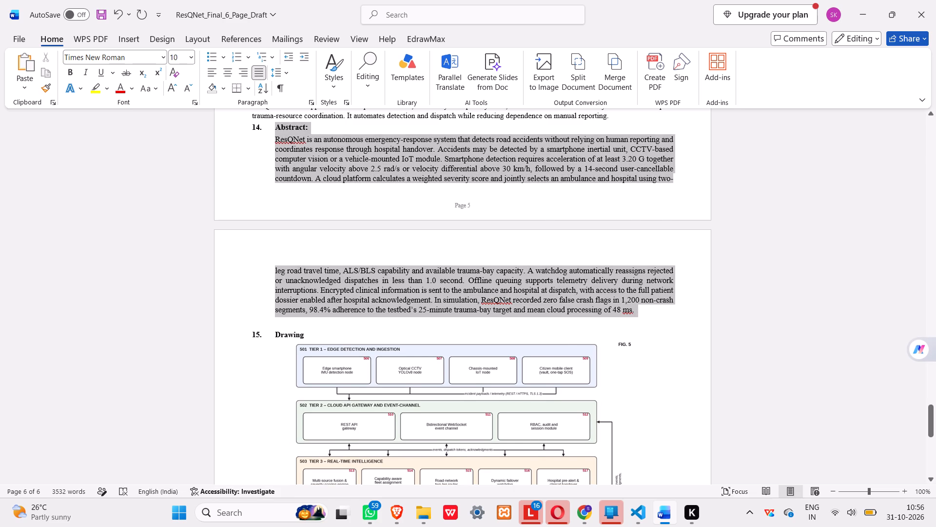
drag(296, 125, 273, 168)
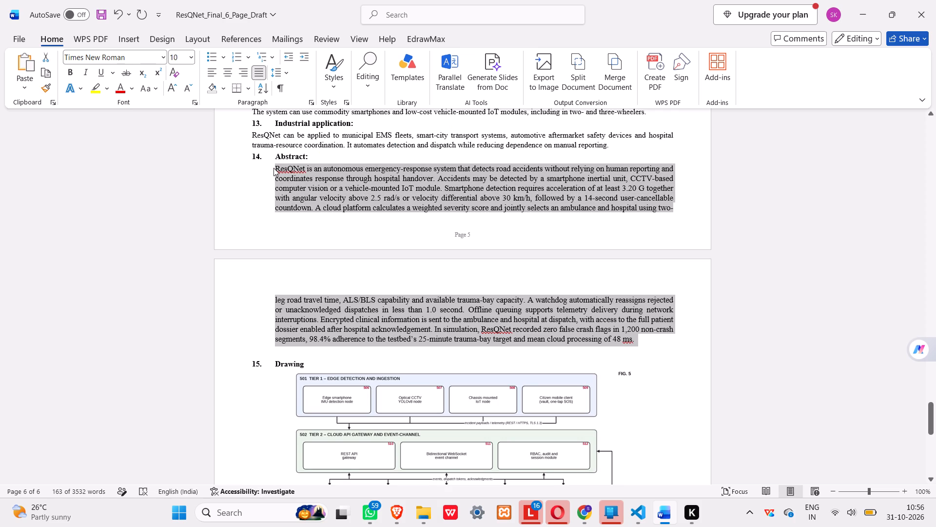
key(ctrl+v)
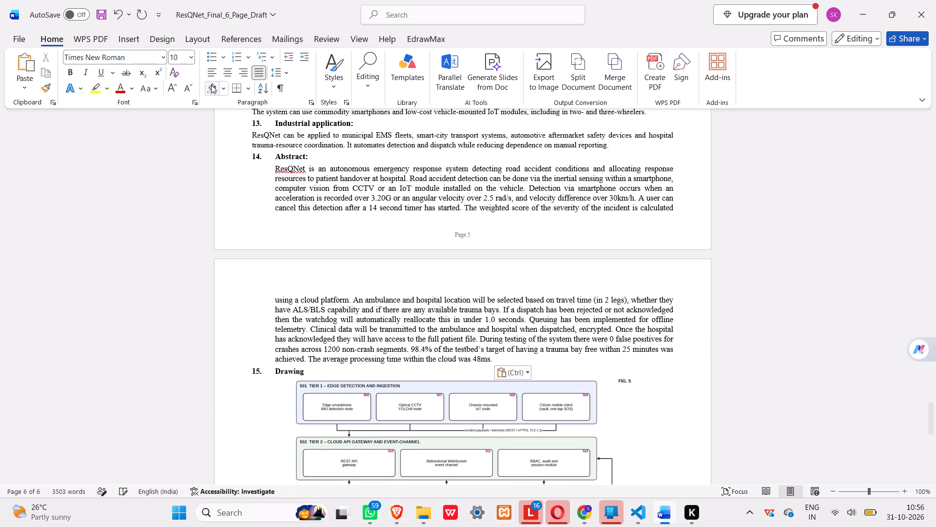
scroll(403, 240, up, 1)
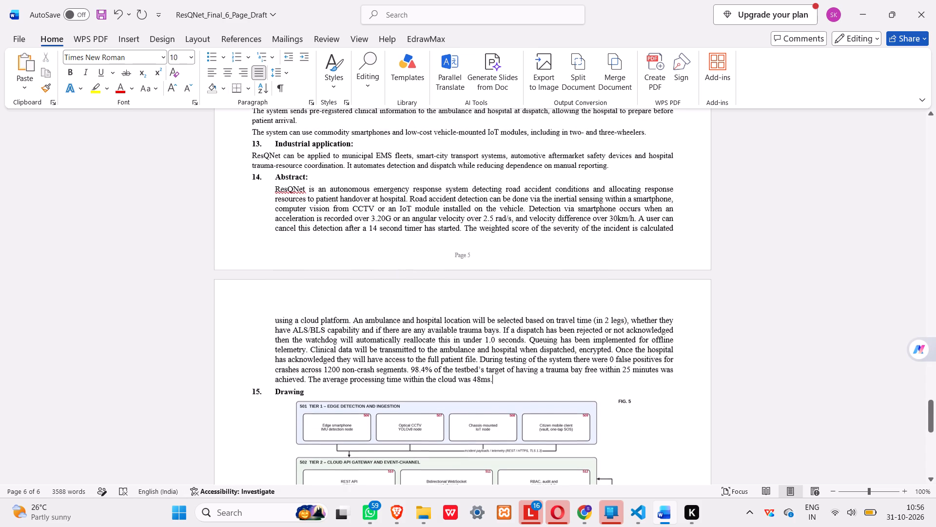
scroll(403, 240, up, 1)
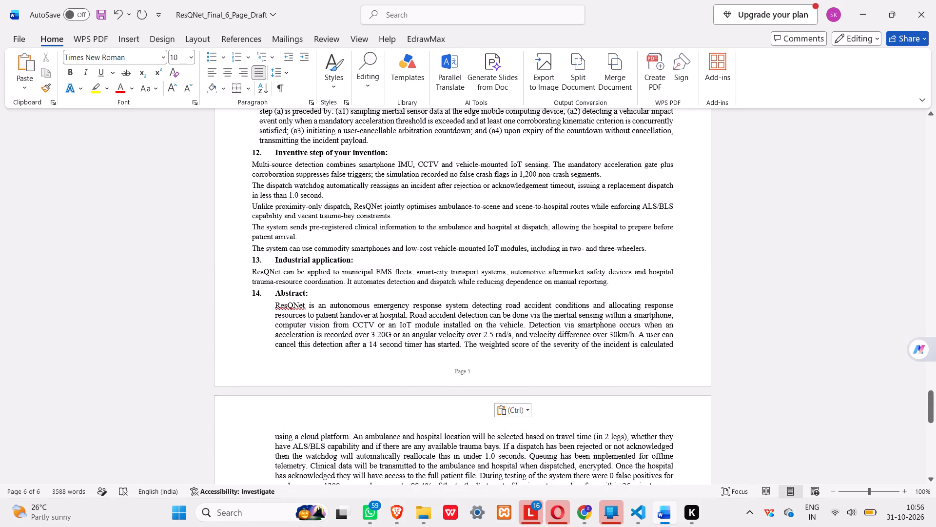
scroll(608, 317, up, 1)
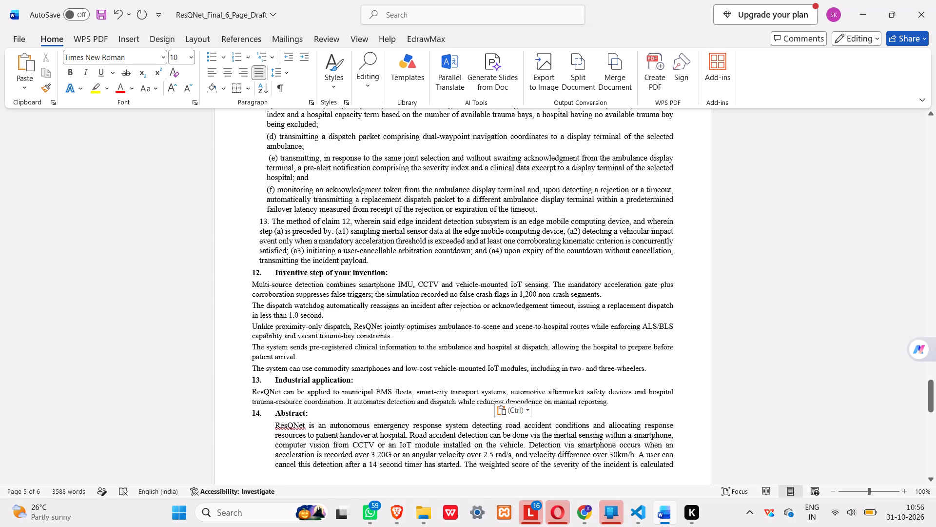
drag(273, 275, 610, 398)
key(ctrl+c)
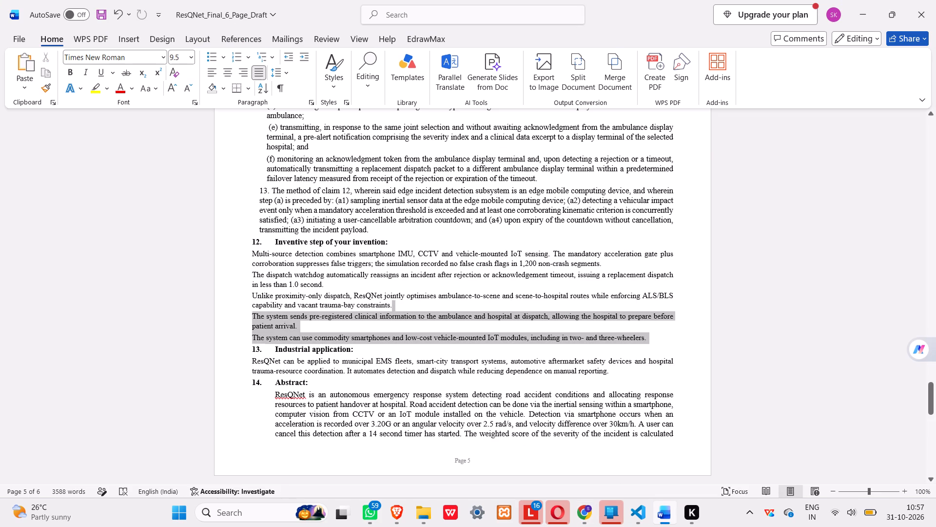
drag(270, 270, 184, 250)
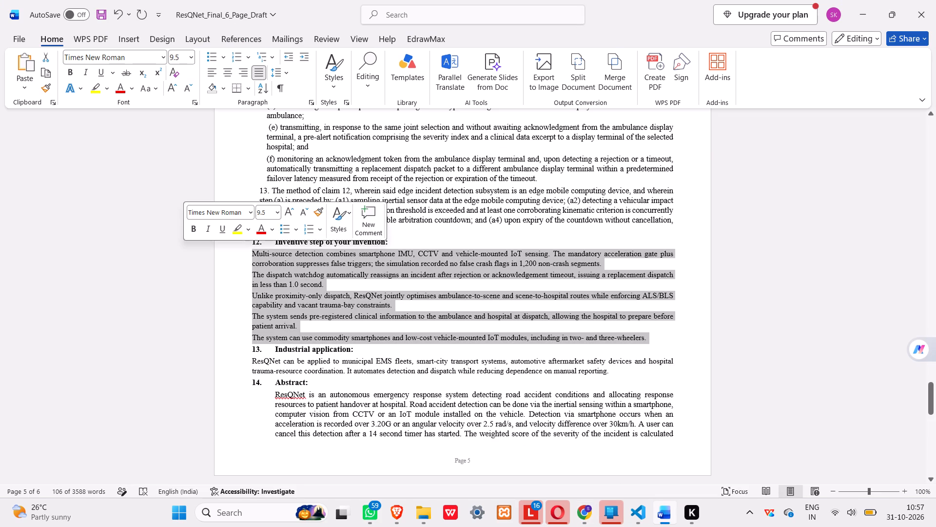
key(ctrl+v)
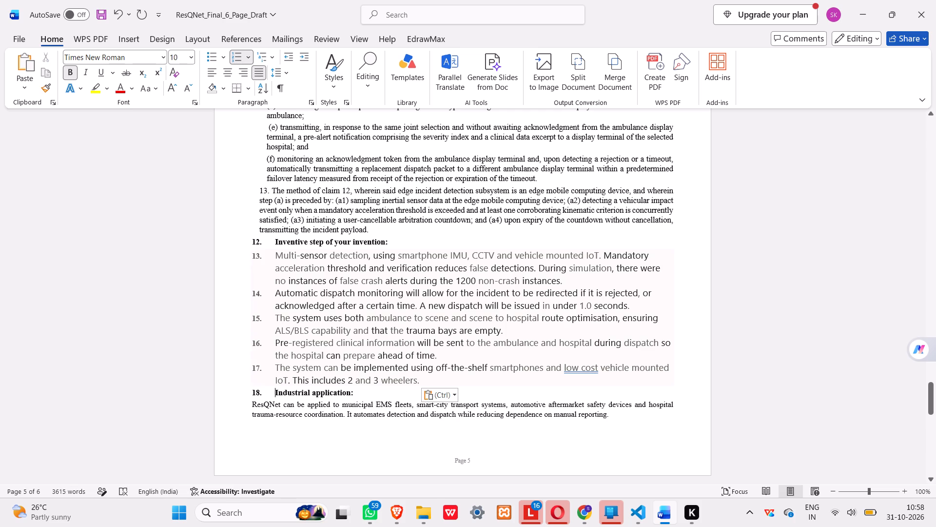
key(ctrl+z)
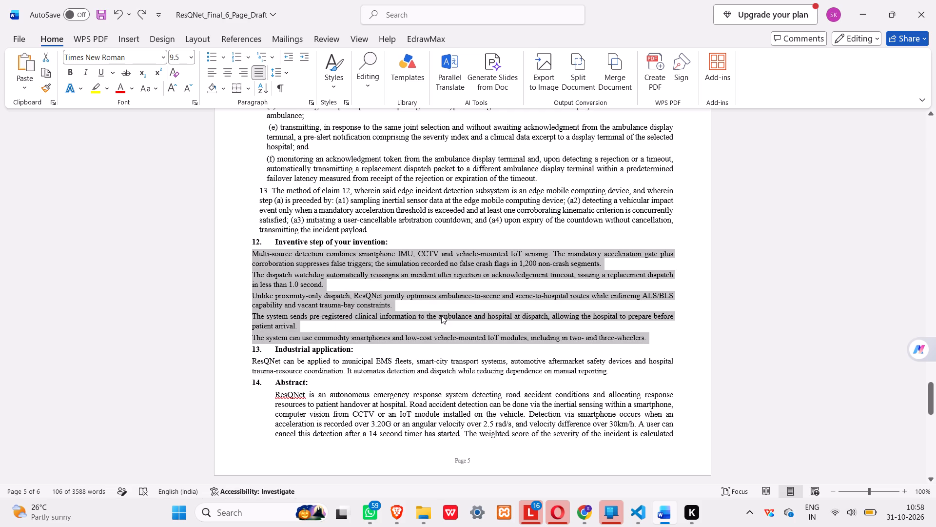
key(ctrl+v)
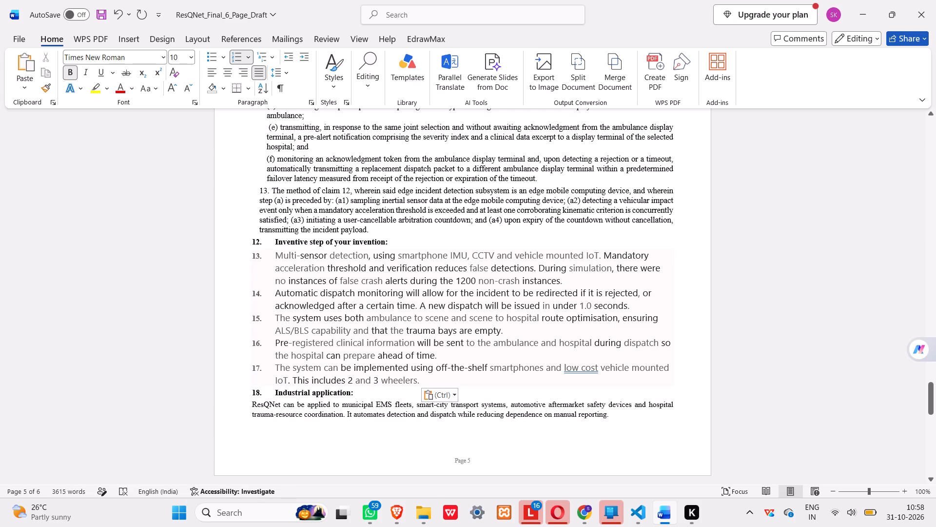
Remove the automatic list numbering from the five pasted paragraphs under "Inventive step of your invention", leaving the heading numbered.
drag(272, 374, 249, 308)
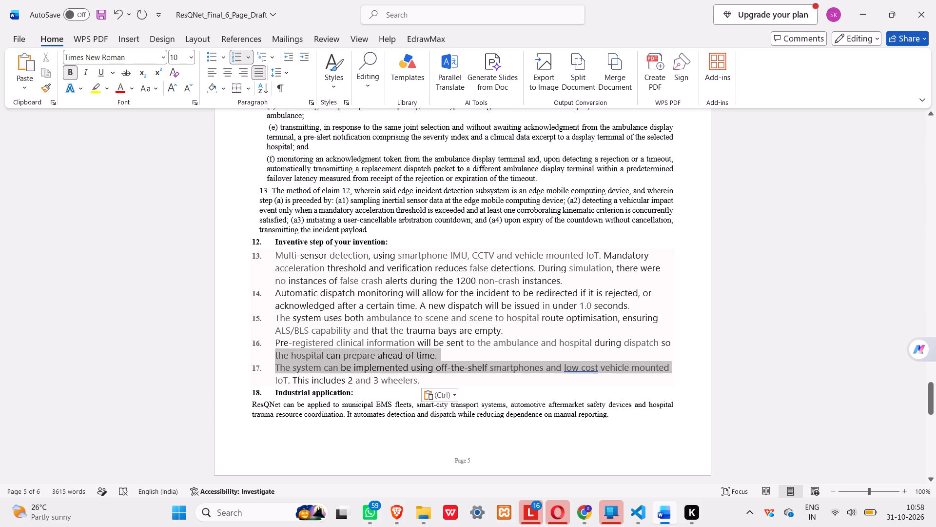
drag(249, 308, 264, 362)
click(264, 362)
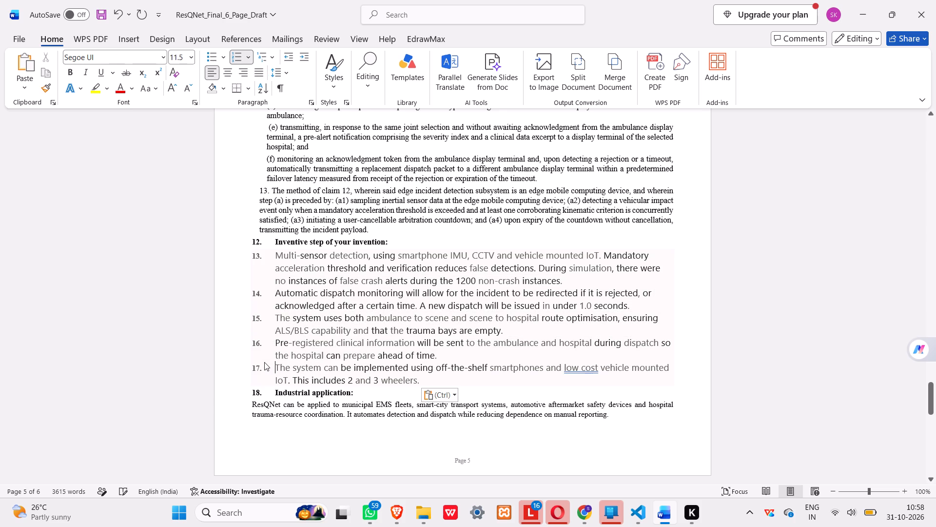
key(BackSpace)
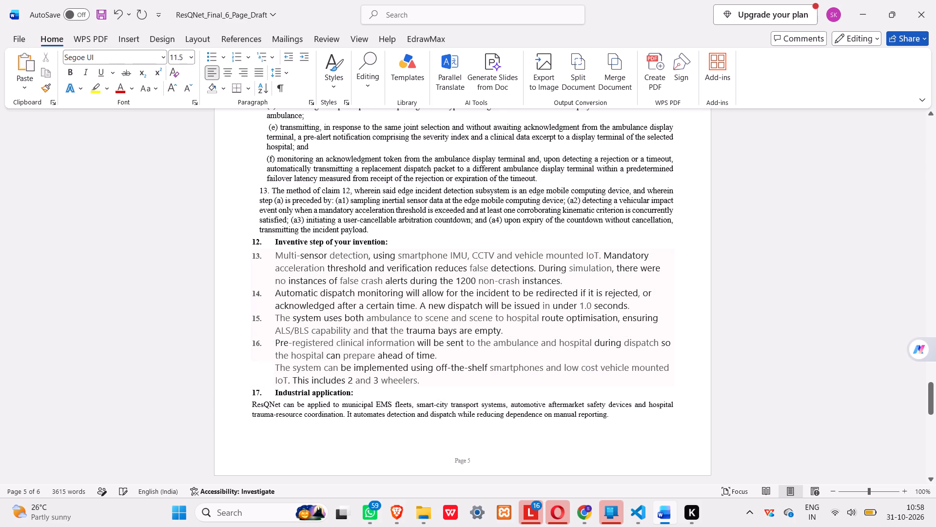
key(Up)
key(Up)
key(BackSpace)
key(Up)
key(Up)
key(BackSpace)
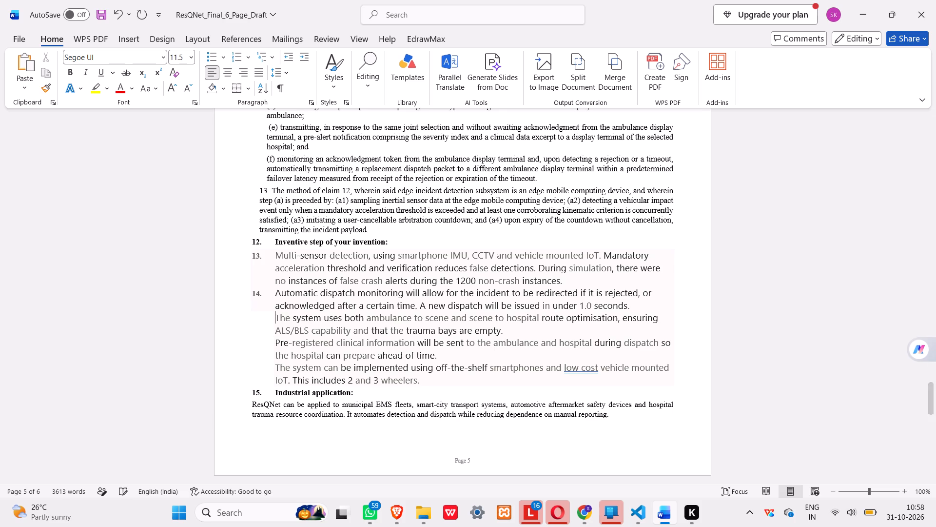
key(Up)
key(Up)
key(BackSpace)
key(Up)
key(Up)
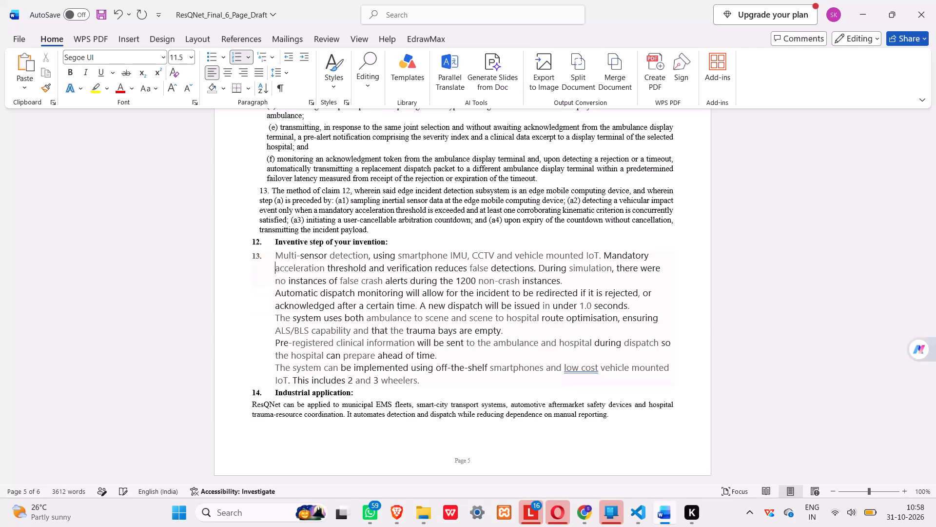
key(Up)
key(BackSpace)
key(Up)
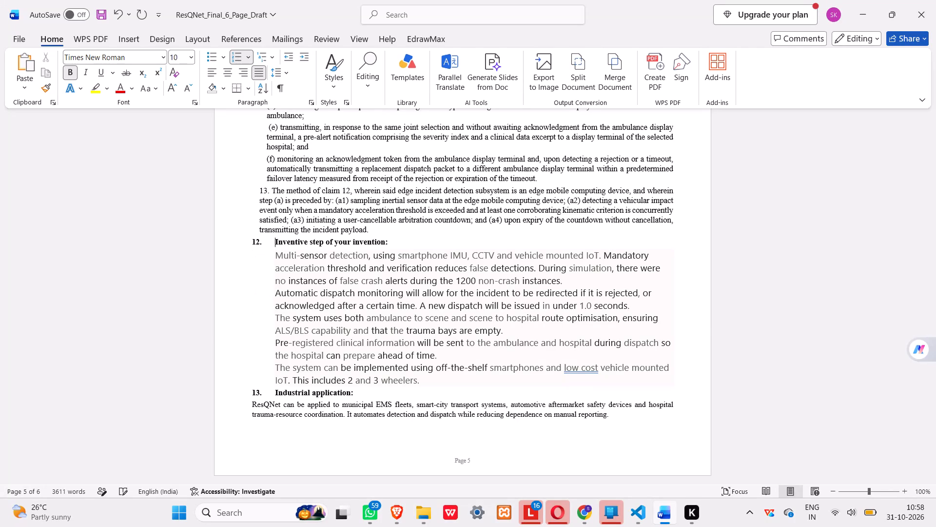
key(Down)
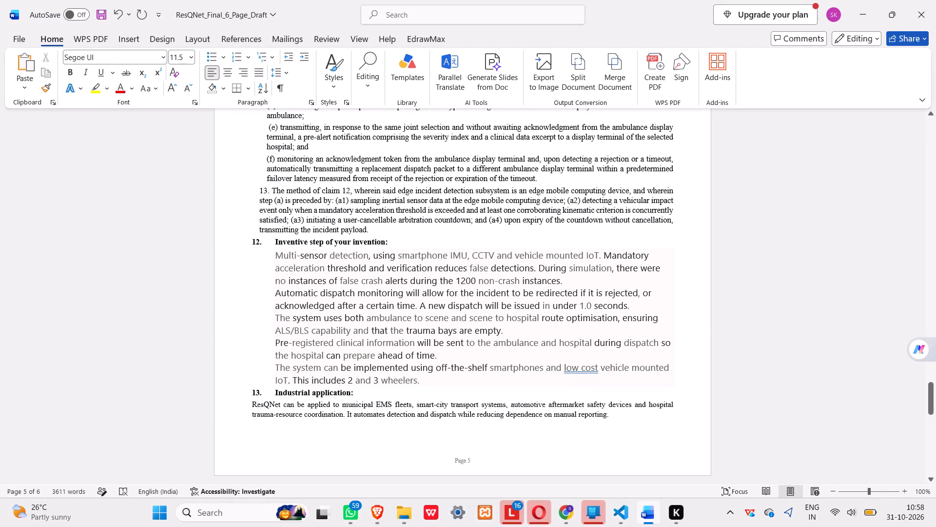
Format the five body paragraphs under "Inventive step of your invention" in Times New Roman, size 10.
drag(273, 252, 460, 383)
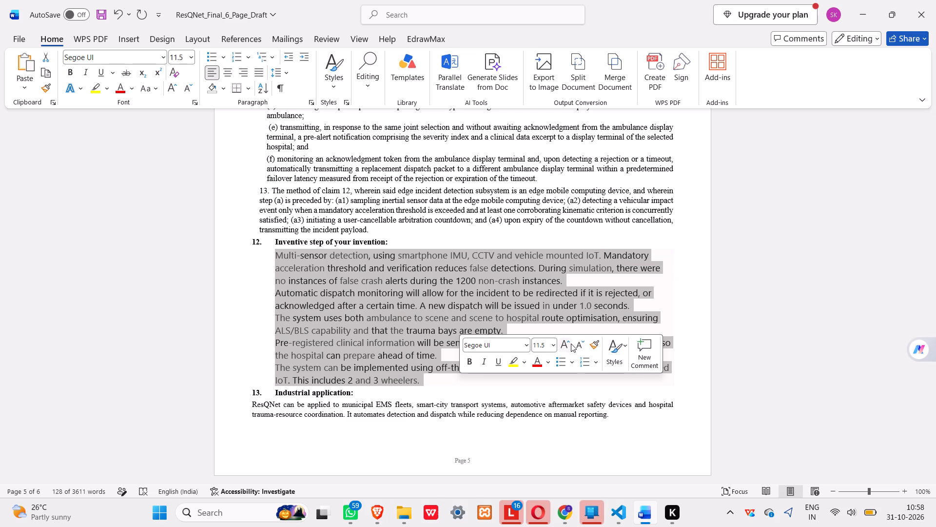
click(572, 344)
click(507, 344)
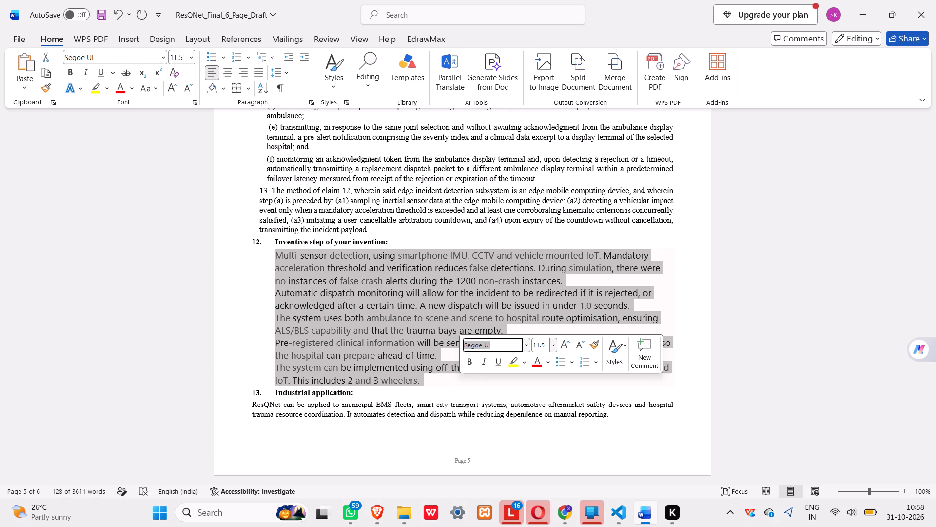
click(528, 345)
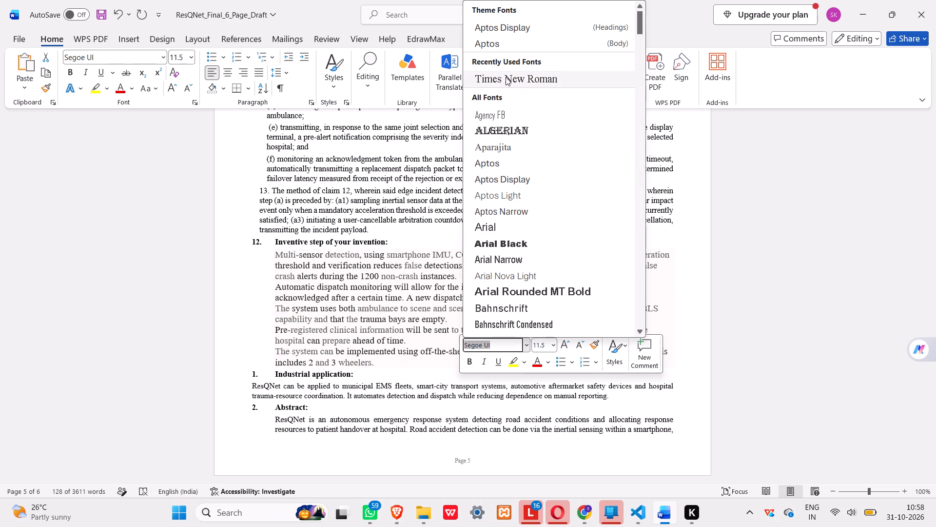
click(506, 77)
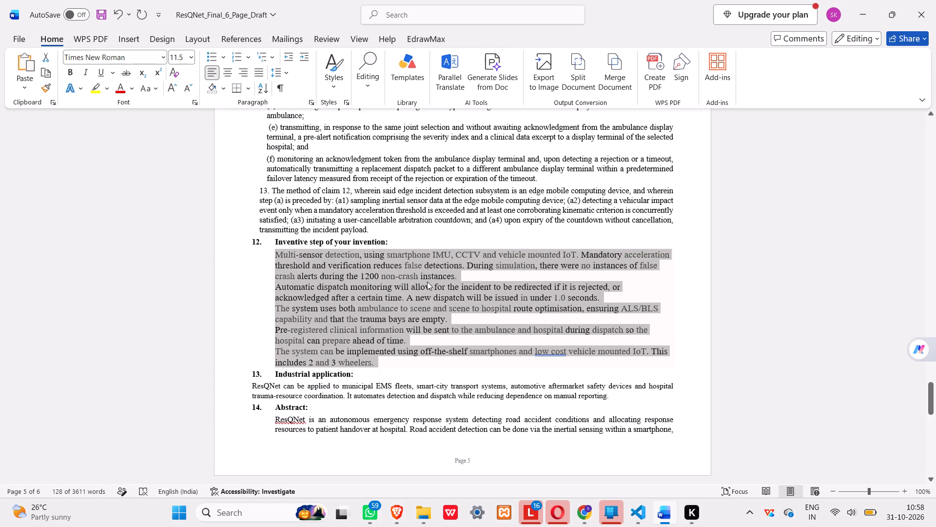
click(191, 56)
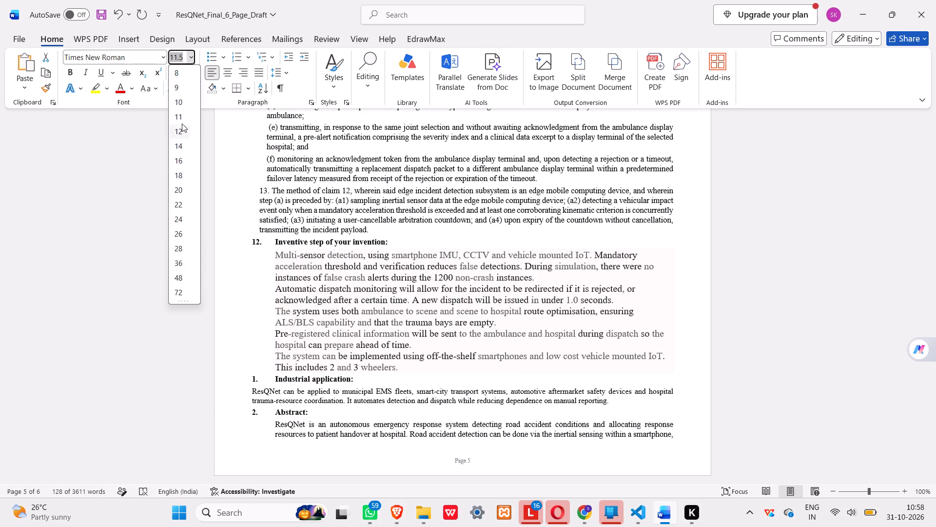
click(179, 92)
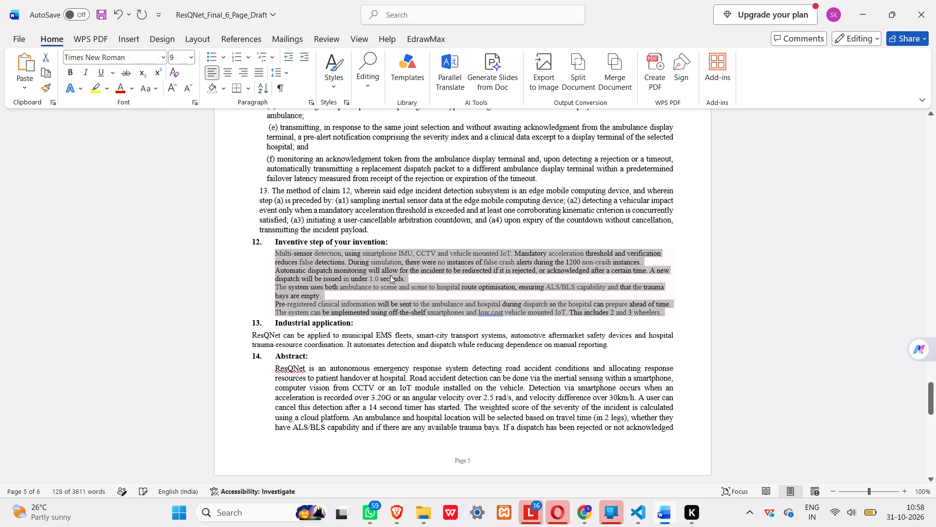
right_click(369, 275)
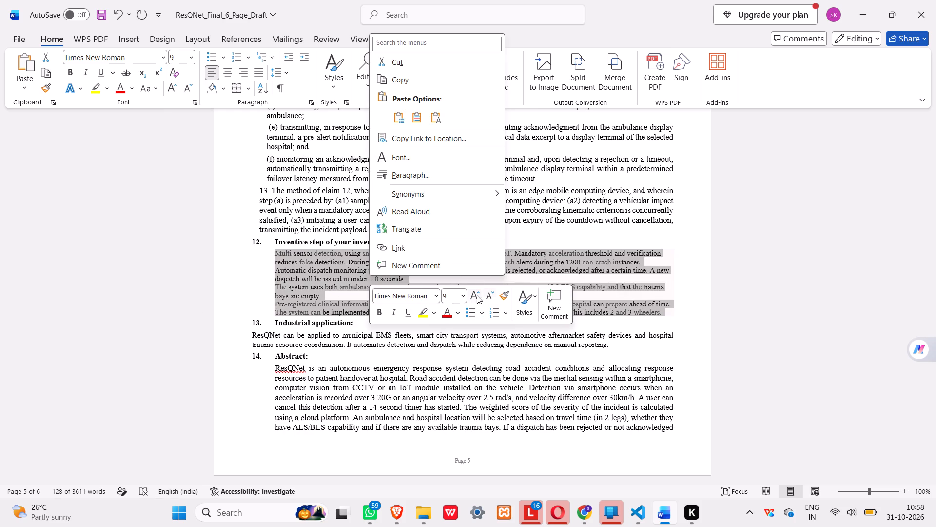
click(476, 295)
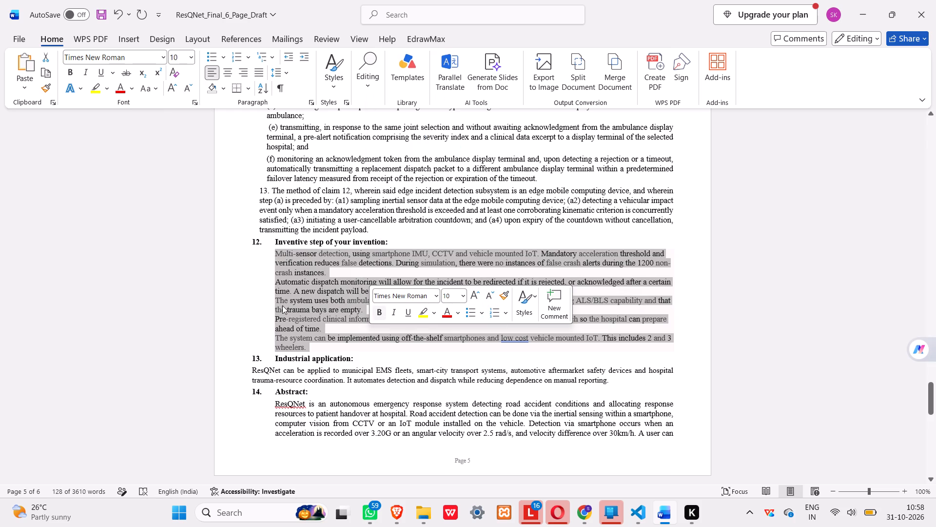
click(270, 291)
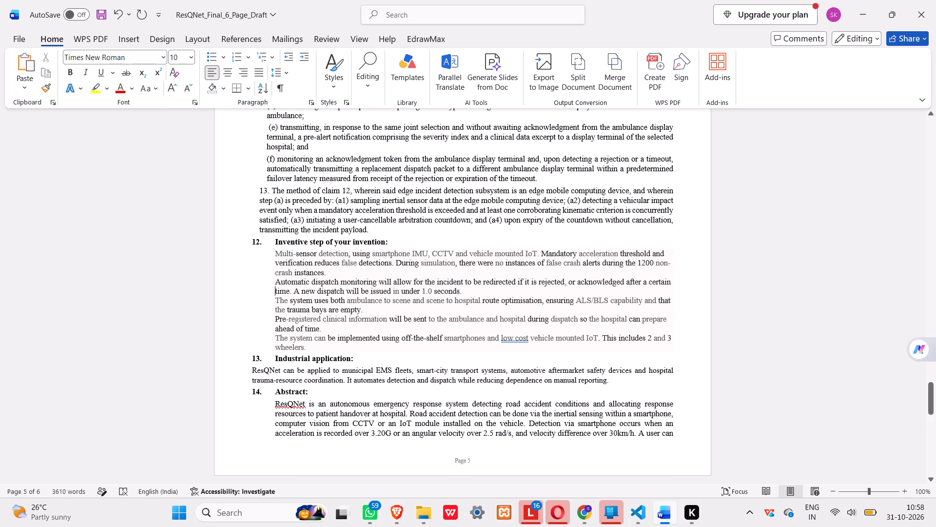
Remove the left indent from each of the five "Inventive step" body paragraphs so they align with the section number.
click(275, 251)
key(BackSpace)
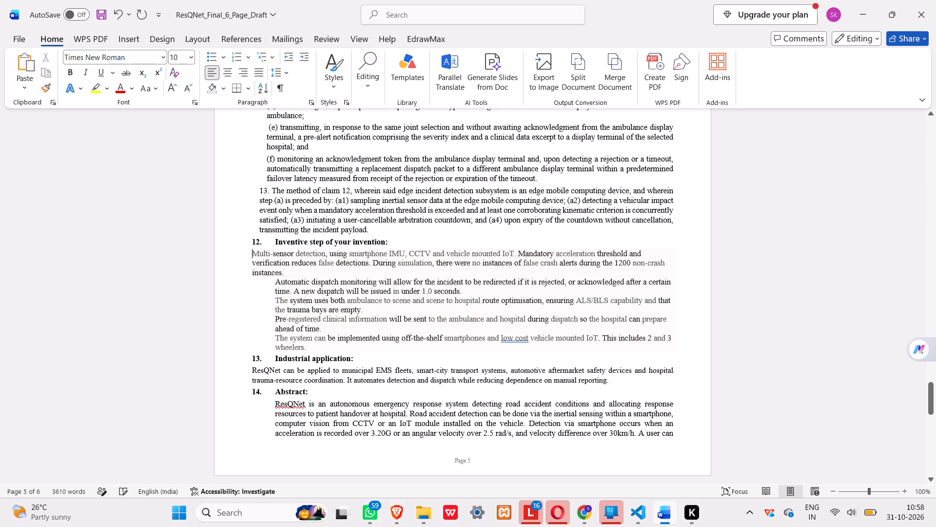
key(Down)
key(Down)
key(Right)
key(Right)
key(Right)
key(Right)
key(Right)
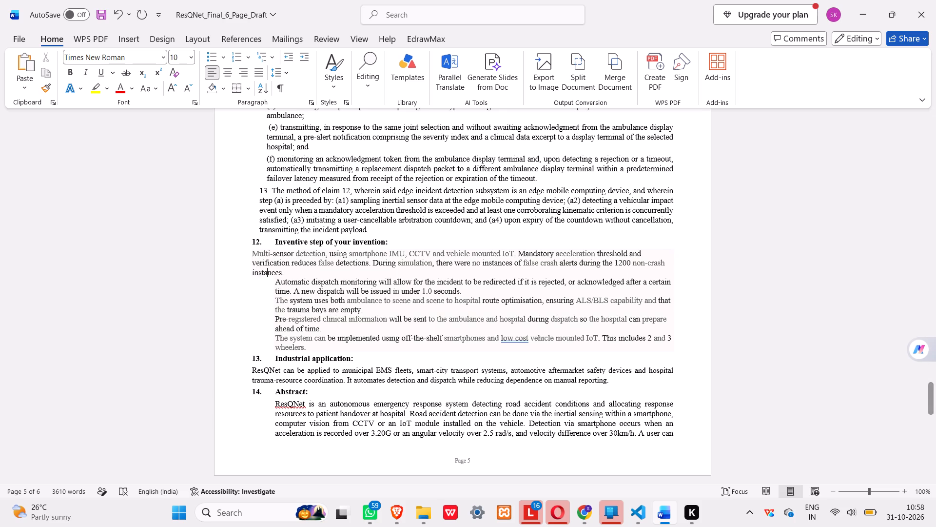
key(Right)
key(Down)
key(BackSpace)
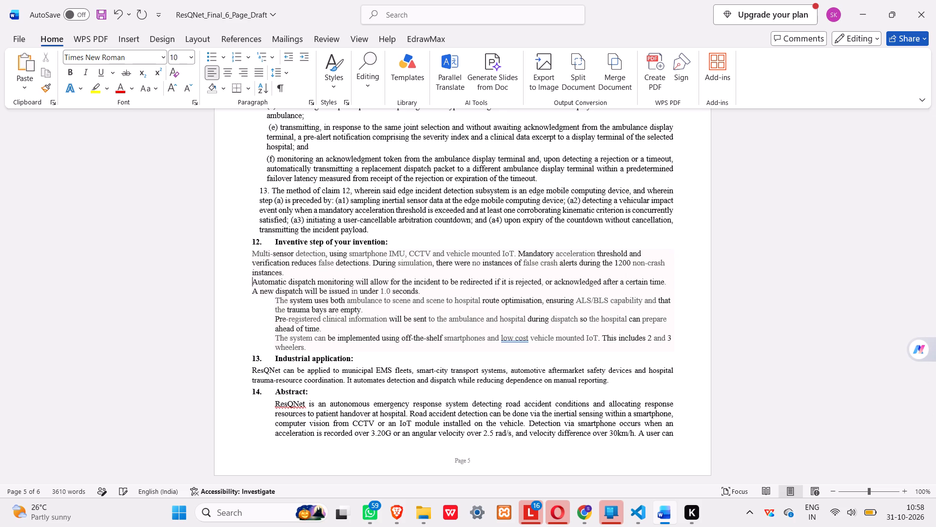
key(Down)
key(Right)
key(Right)
key(Right)
key(Right)
key(Right)
key(Down)
key(BackSpace)
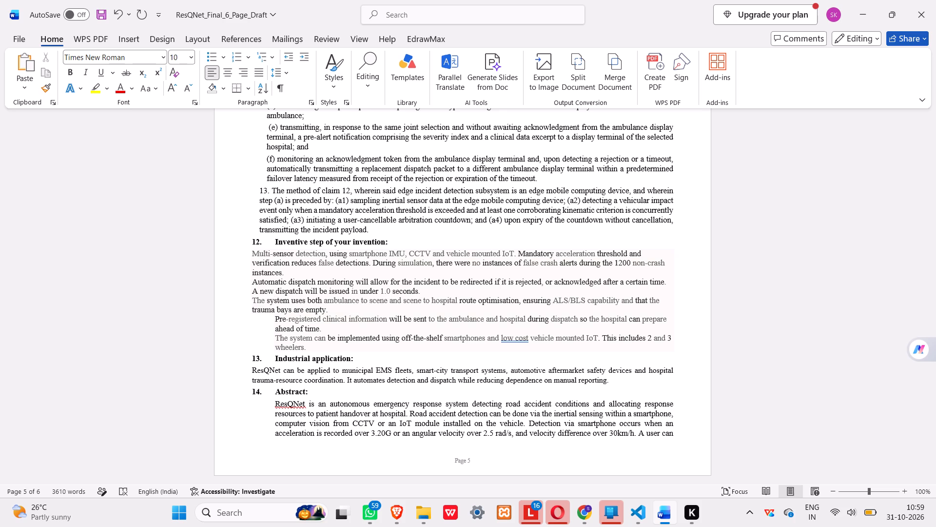
key(Down)
key(Down)
key(BackSpace)
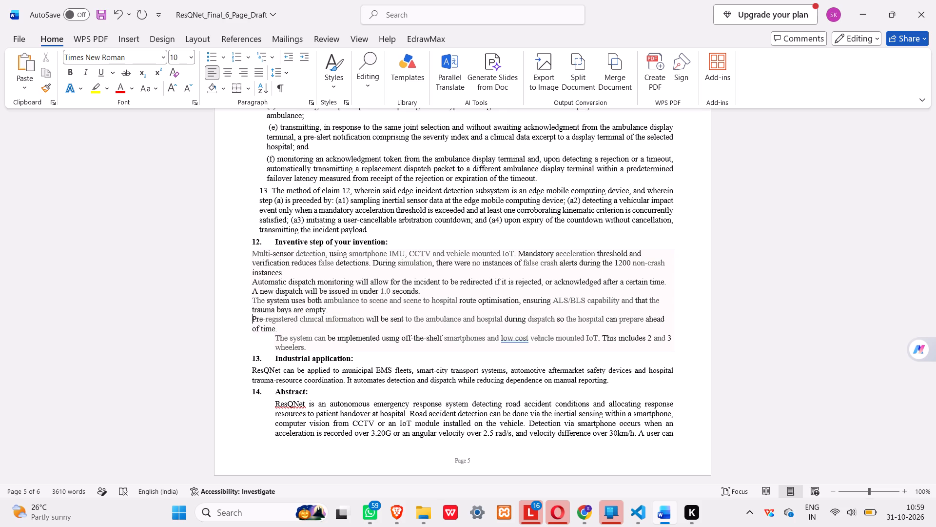
key(Down)
key(Down)
key(BackSpace)
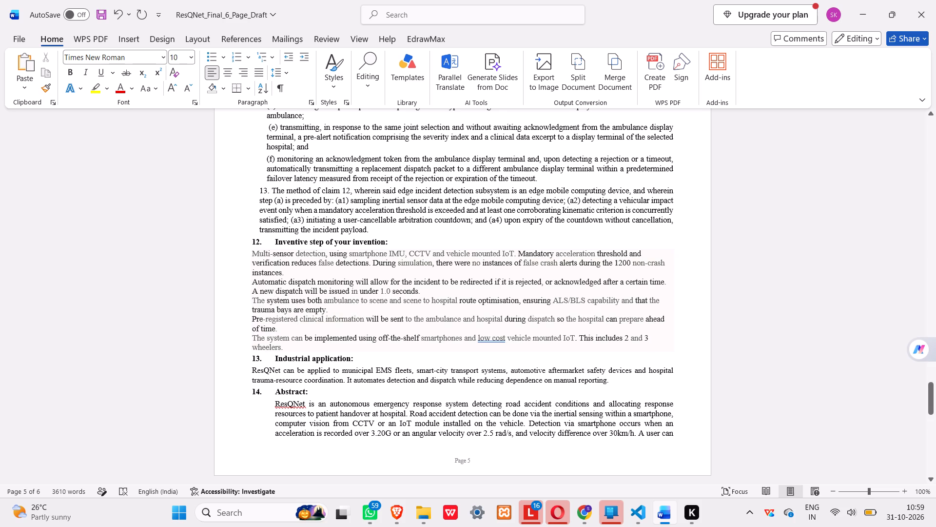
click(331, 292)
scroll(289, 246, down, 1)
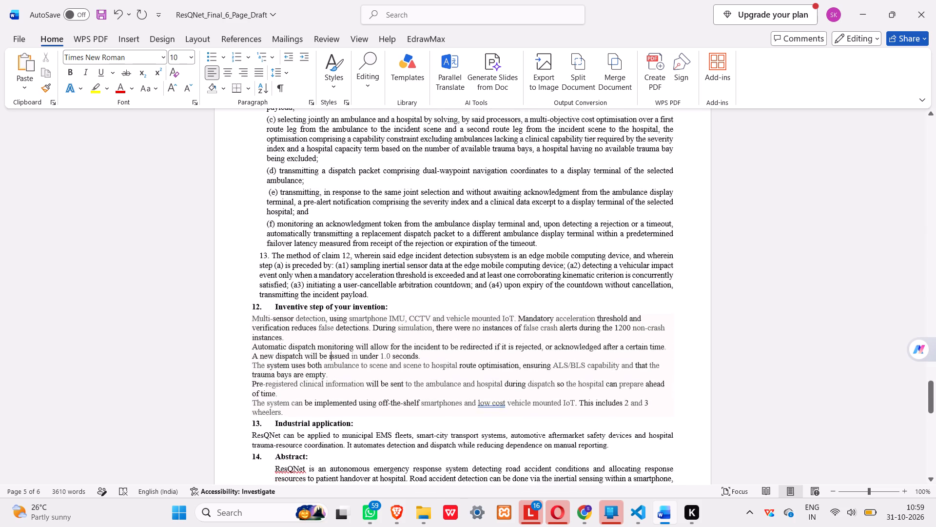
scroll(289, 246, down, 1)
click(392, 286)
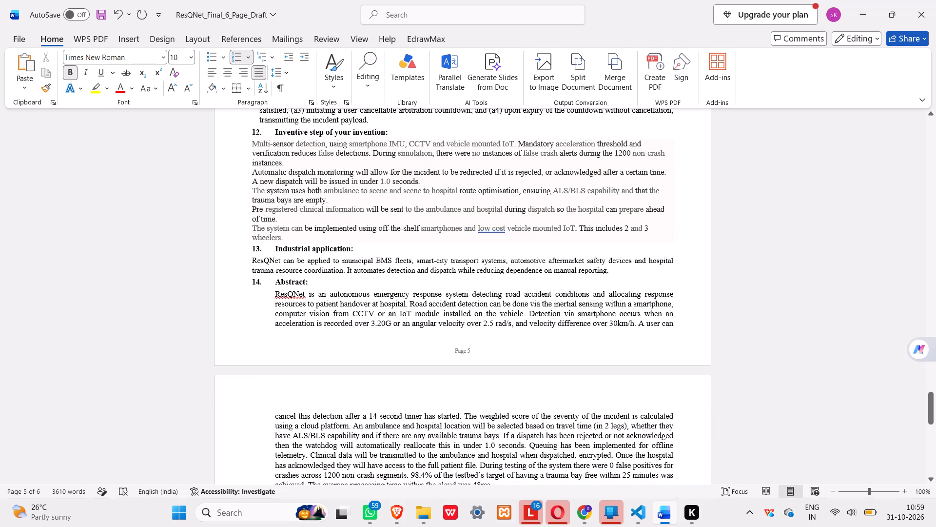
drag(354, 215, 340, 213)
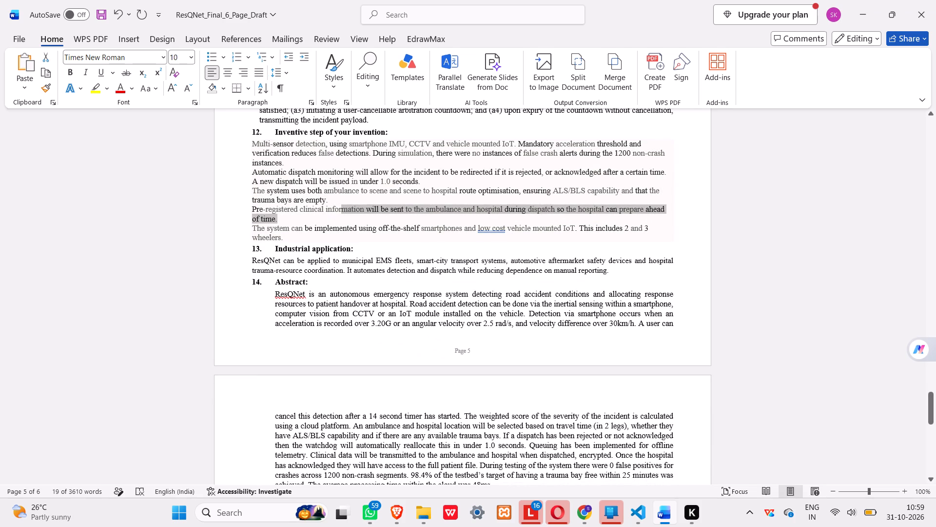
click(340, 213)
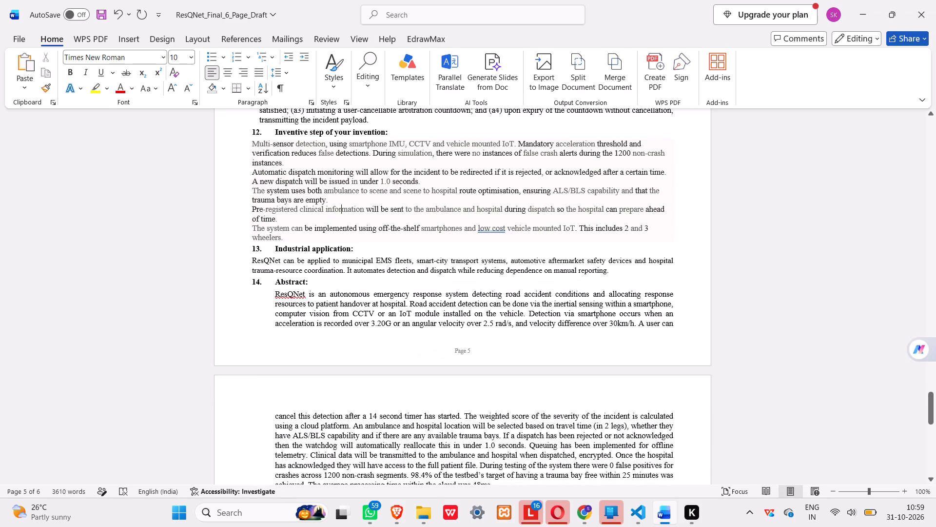
Select the entire document and set its font to Times New Roman.
key(ctrl+a)
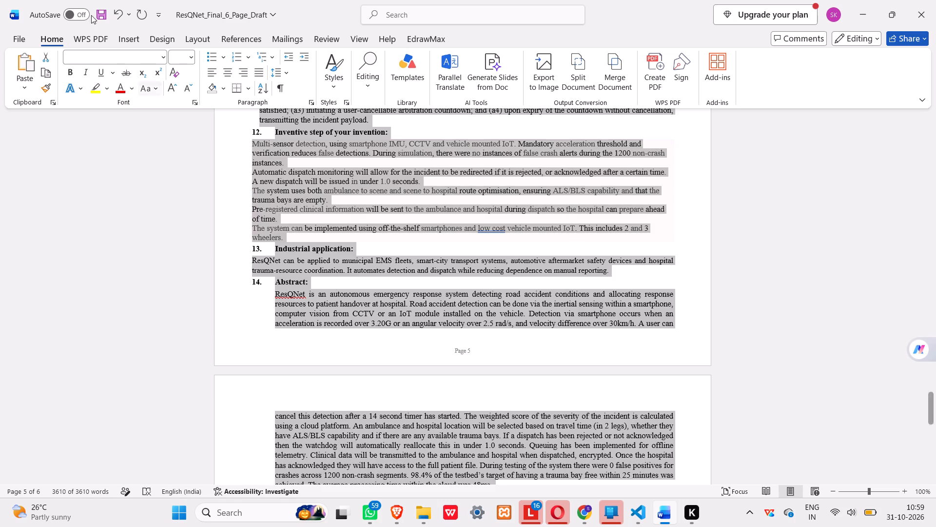
click(161, 61)
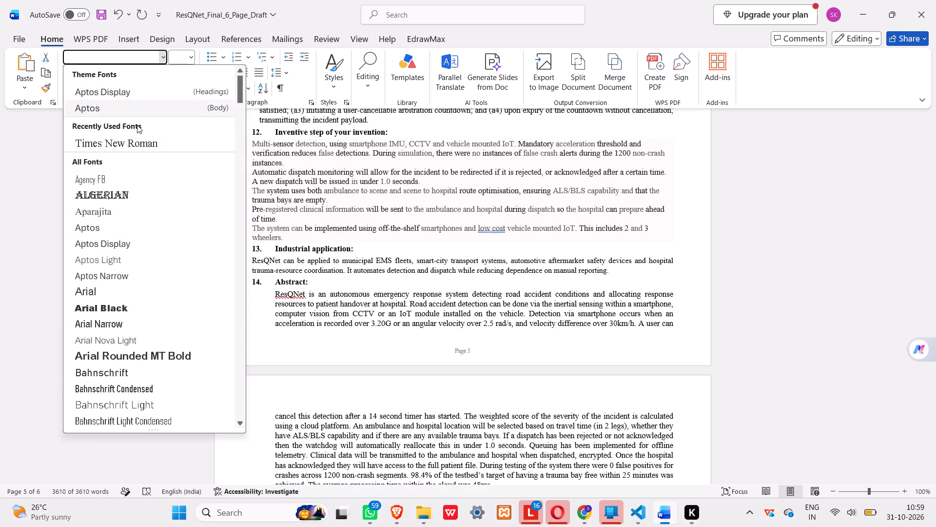
click(135, 144)
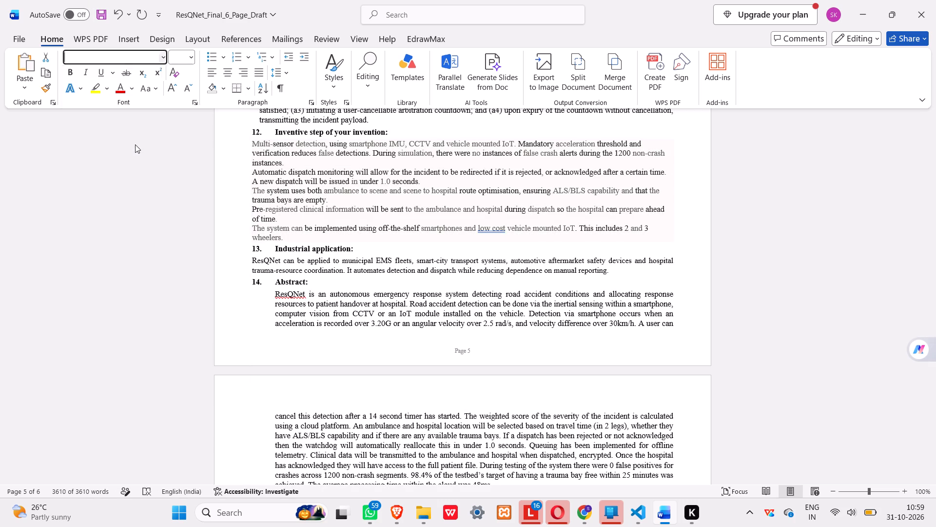
click(244, 218)
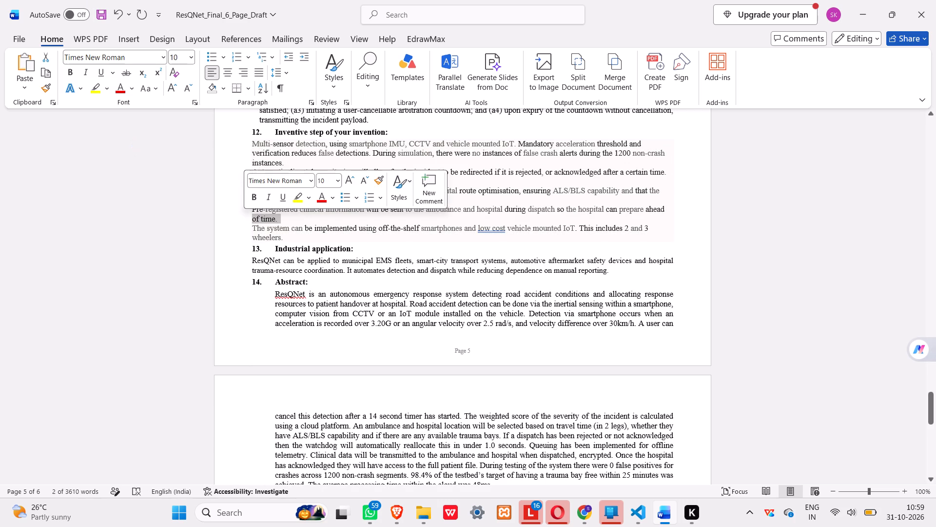
click(354, 325)
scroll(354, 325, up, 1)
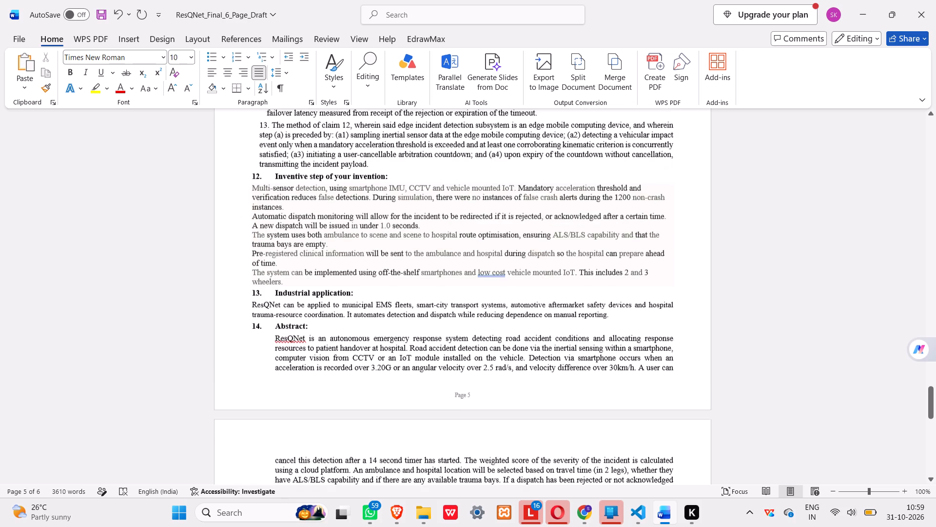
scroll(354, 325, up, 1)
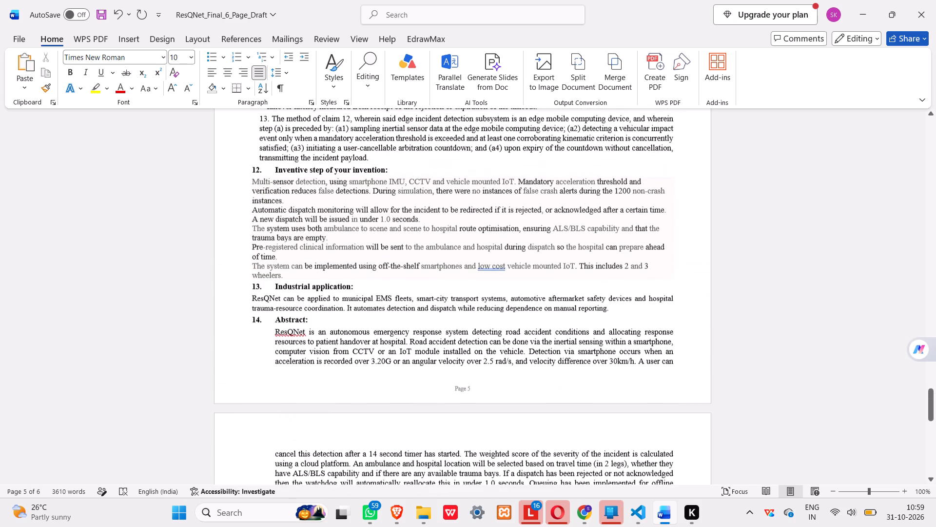
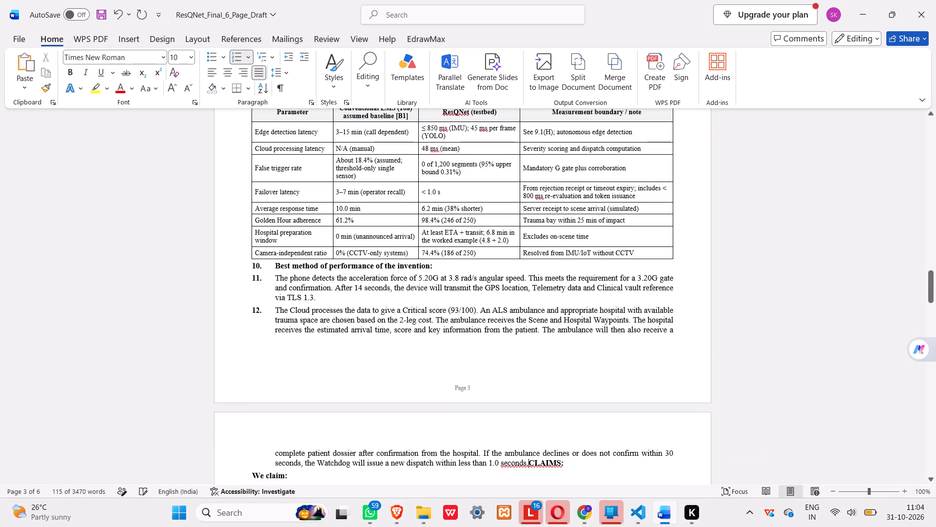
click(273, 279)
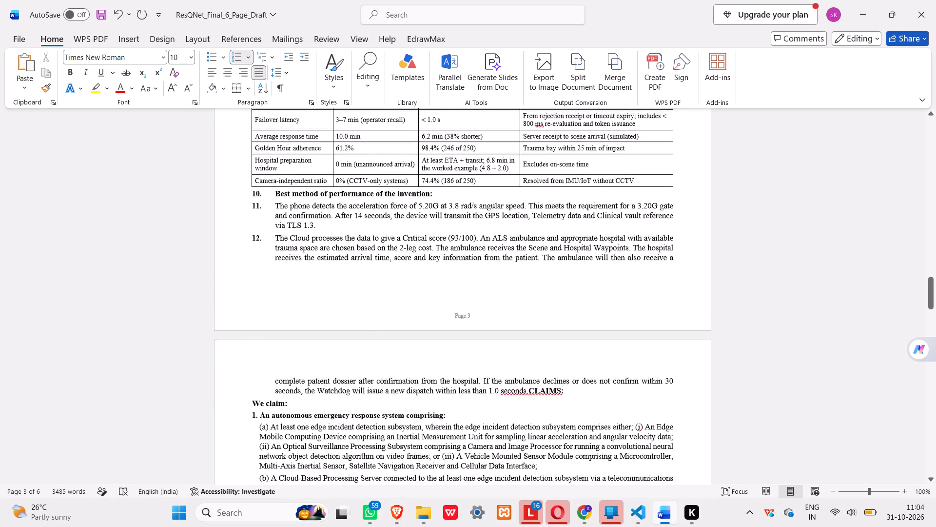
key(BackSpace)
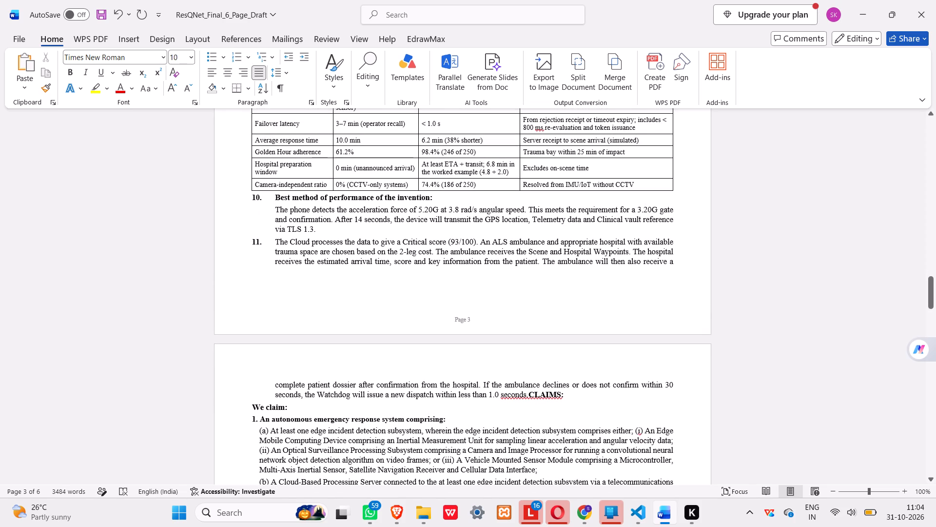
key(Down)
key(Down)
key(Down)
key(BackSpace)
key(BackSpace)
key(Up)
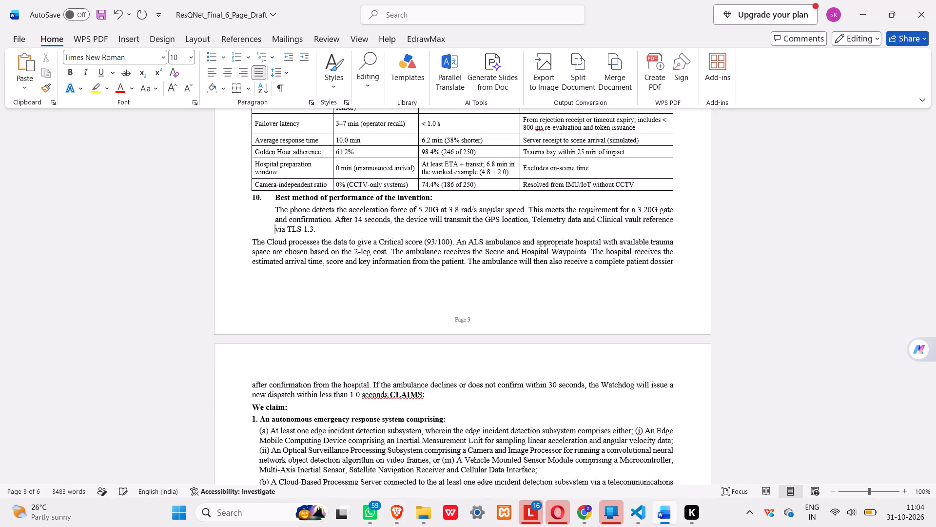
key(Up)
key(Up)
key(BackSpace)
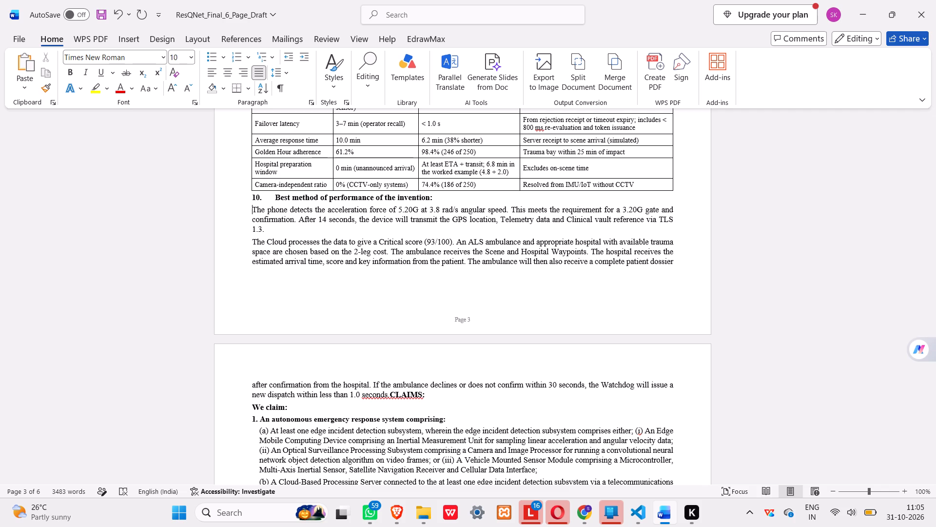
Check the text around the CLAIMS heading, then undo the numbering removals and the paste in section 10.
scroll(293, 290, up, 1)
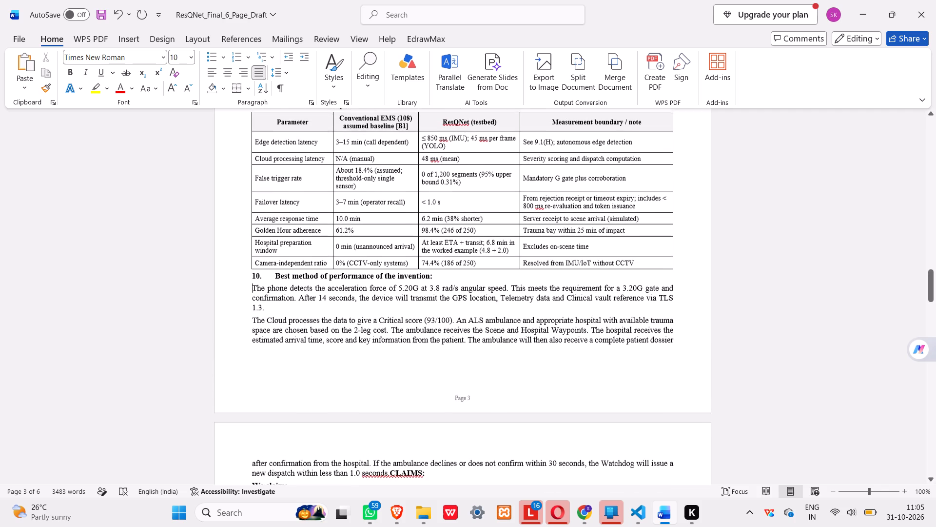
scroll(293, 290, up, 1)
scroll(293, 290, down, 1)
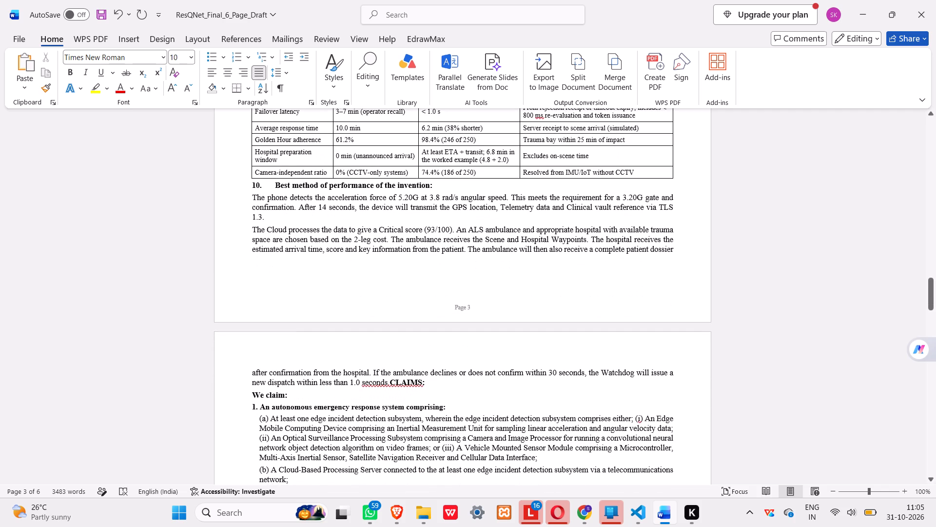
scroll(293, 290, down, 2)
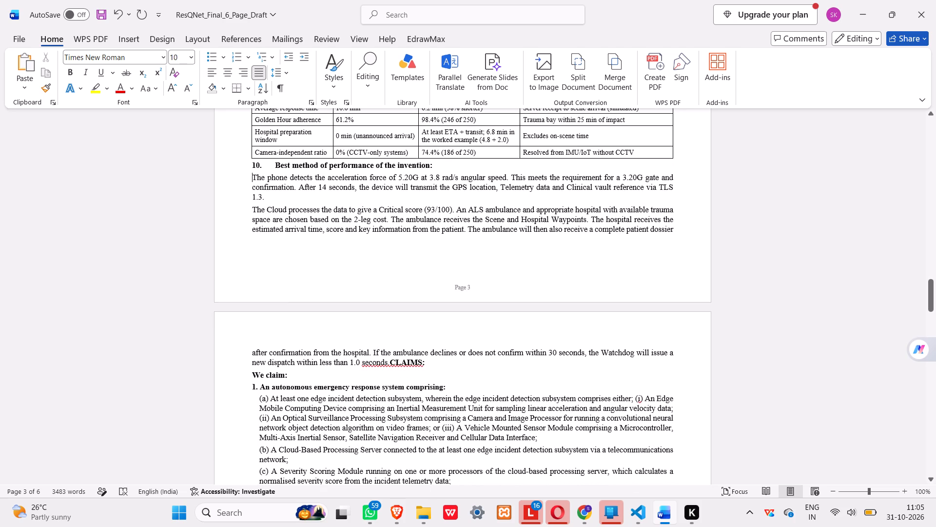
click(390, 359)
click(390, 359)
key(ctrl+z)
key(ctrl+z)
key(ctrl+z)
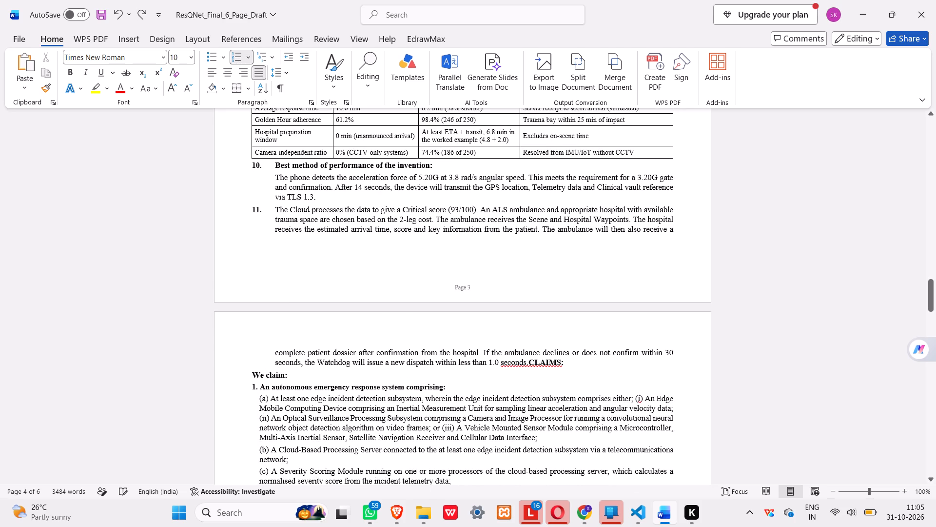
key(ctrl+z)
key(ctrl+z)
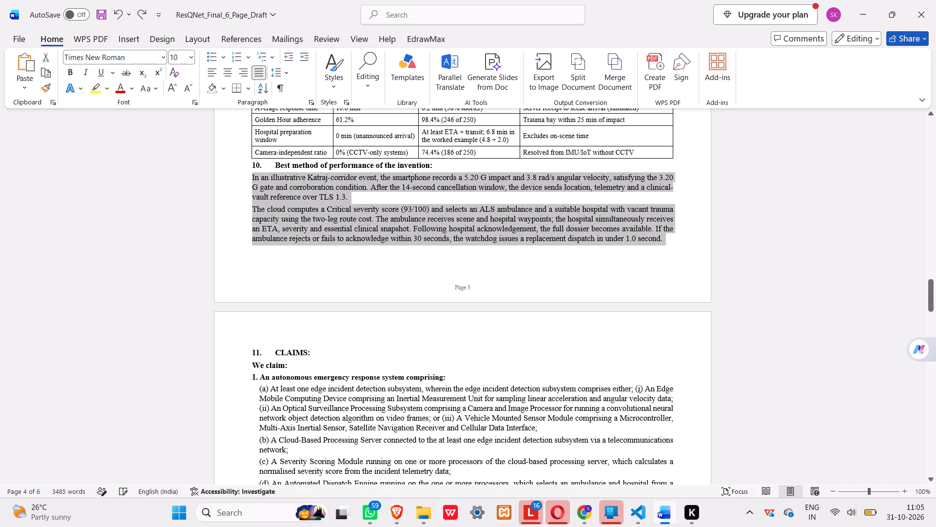
Add an empty line after the last Best method paragraph and replace both section 10 paragraphs with the copied humanized text.
click(252, 351)
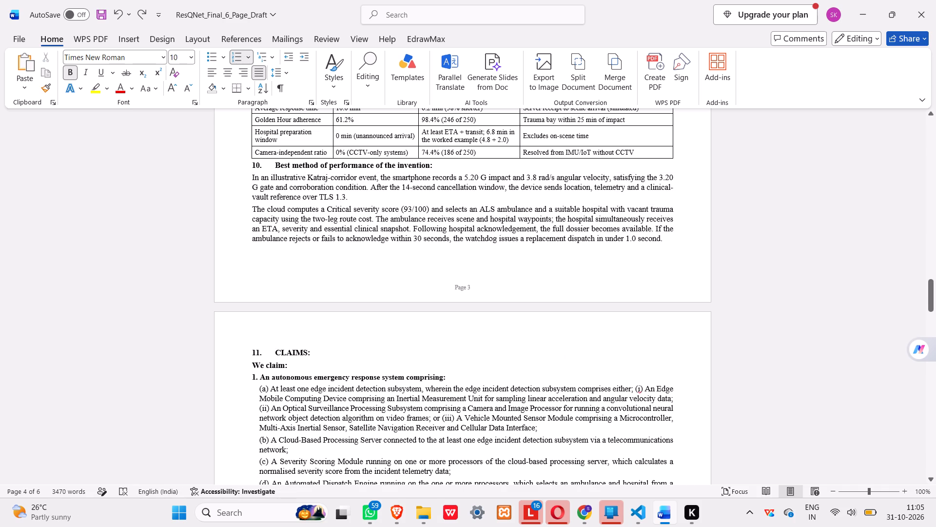
click(672, 238)
key(Return)
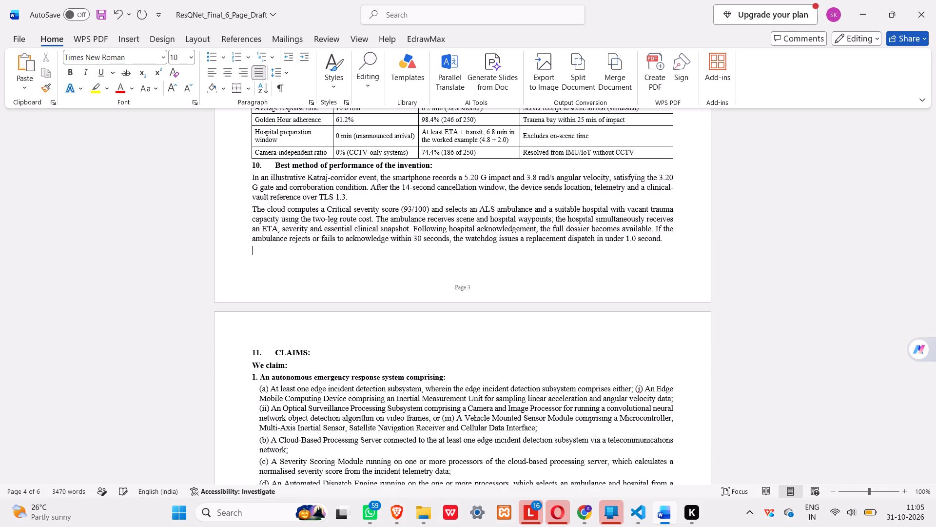
drag(668, 240, 306, 179)
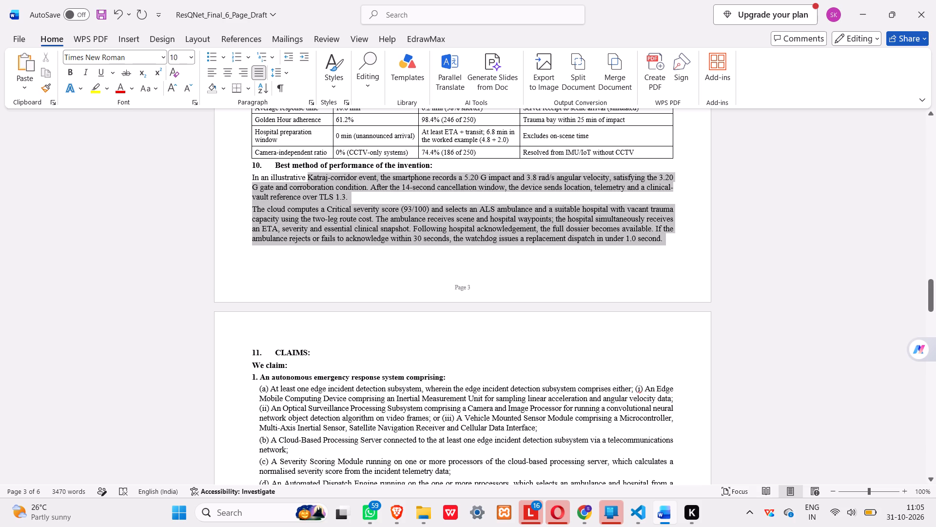
drag(306, 179, 241, 182)
key(ctrl+v)
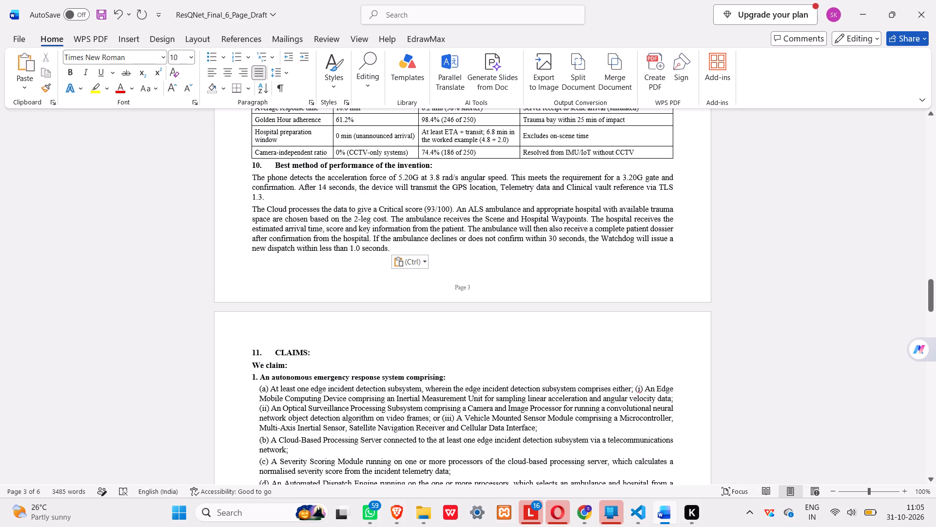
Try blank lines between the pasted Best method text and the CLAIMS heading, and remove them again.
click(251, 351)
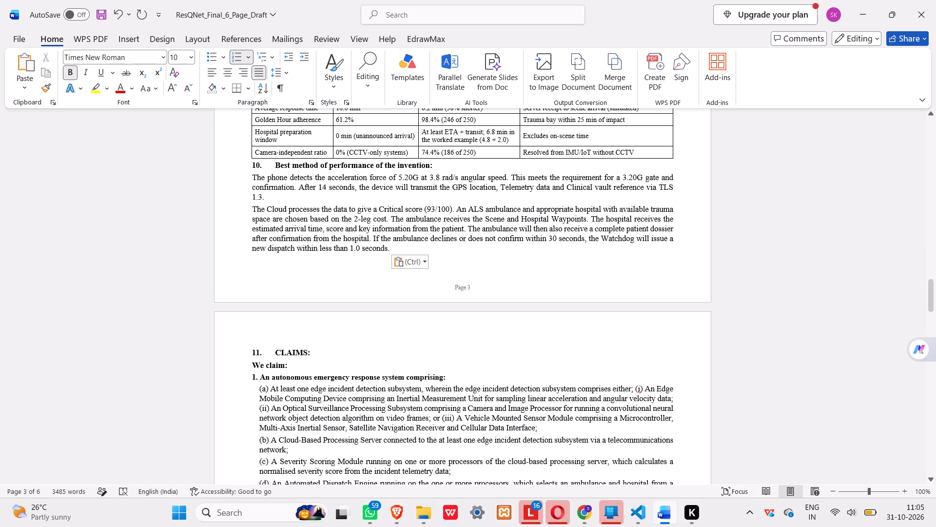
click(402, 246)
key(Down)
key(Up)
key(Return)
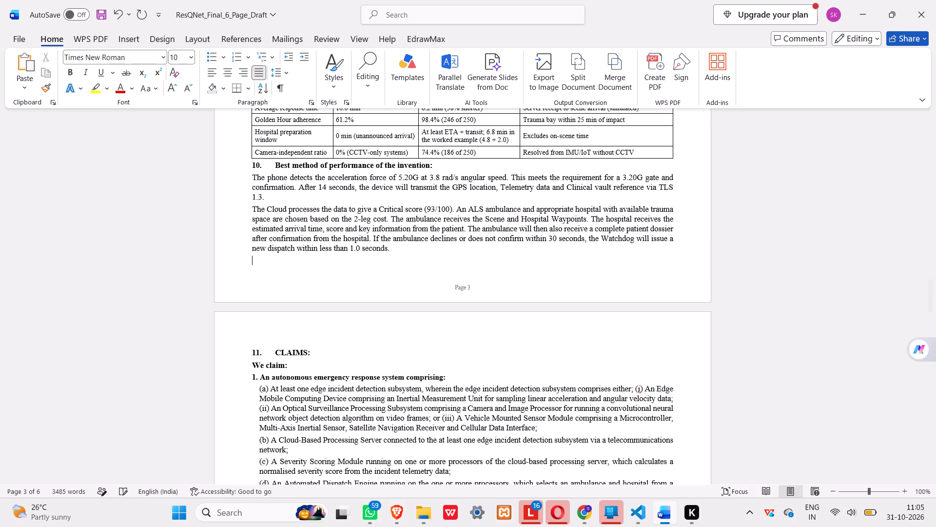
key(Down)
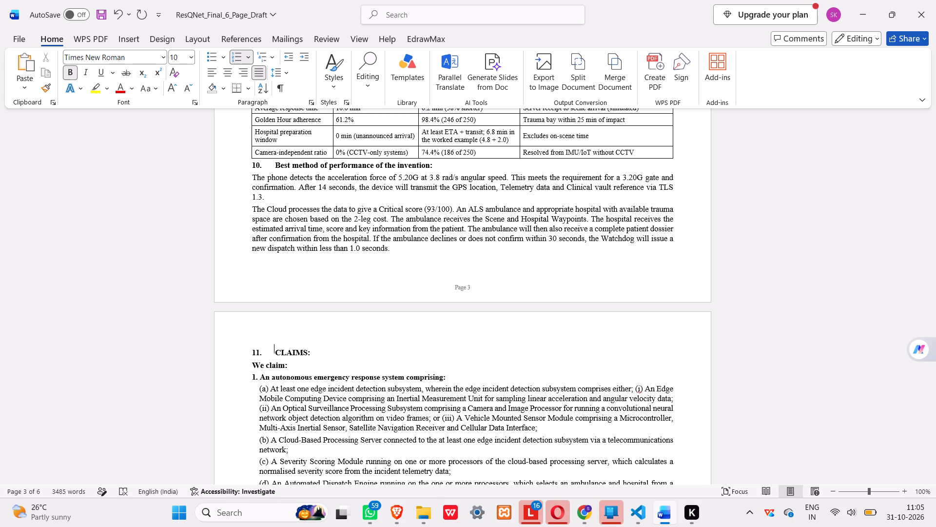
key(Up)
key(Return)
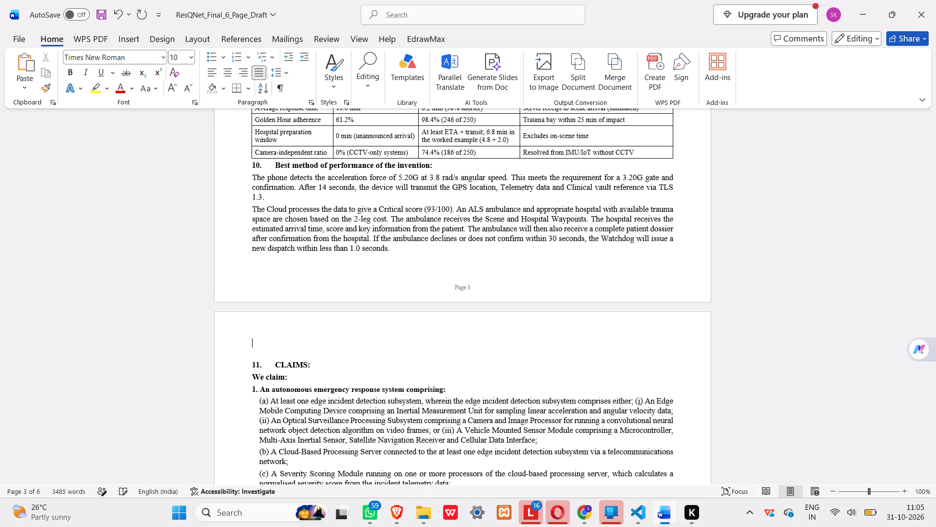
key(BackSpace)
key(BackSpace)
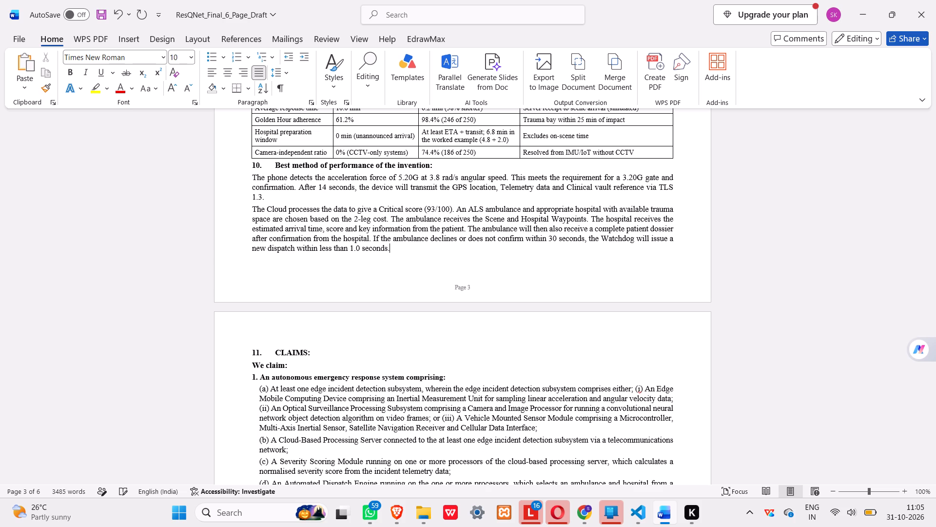
Look back through sections 3 to 9 of the draft for the next passage to humanize.
scroll(370, 190, up, 1)
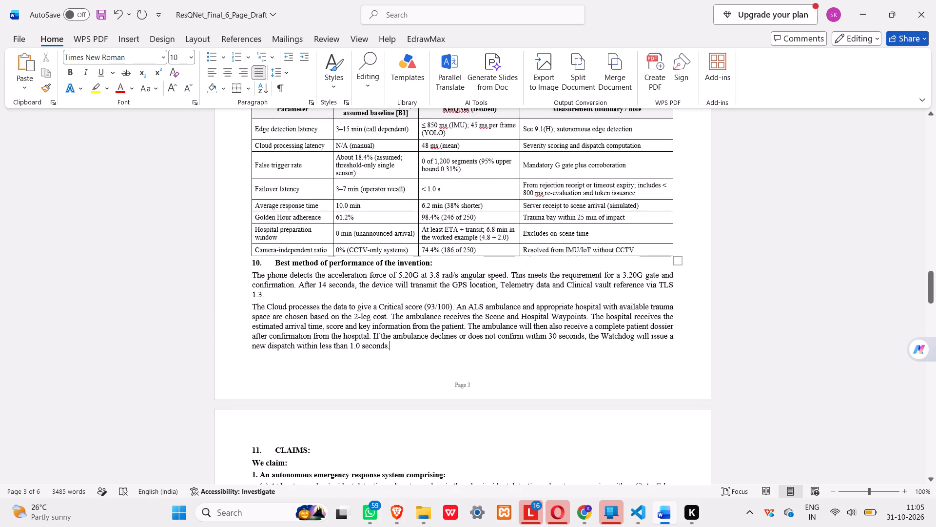
scroll(370, 190, up, 2)
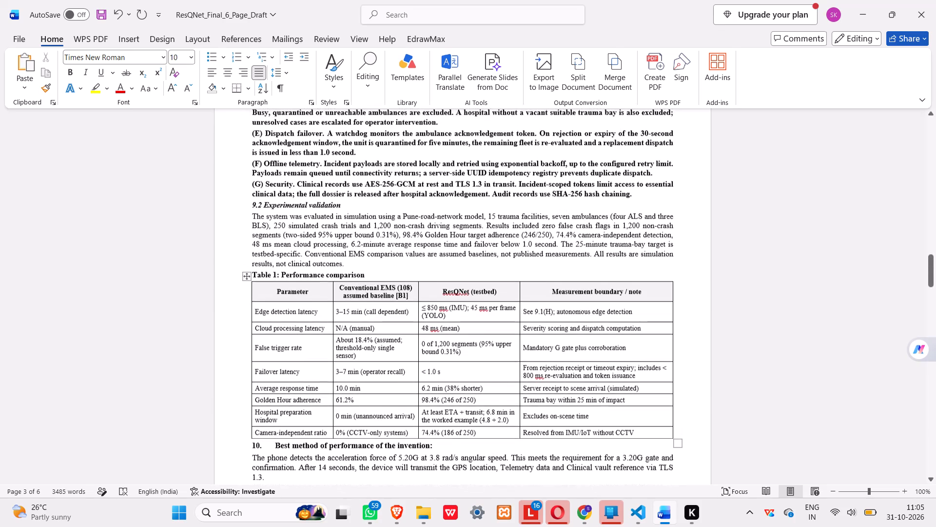
scroll(370, 190, up, 1)
scroll(393, 233, up, 1)
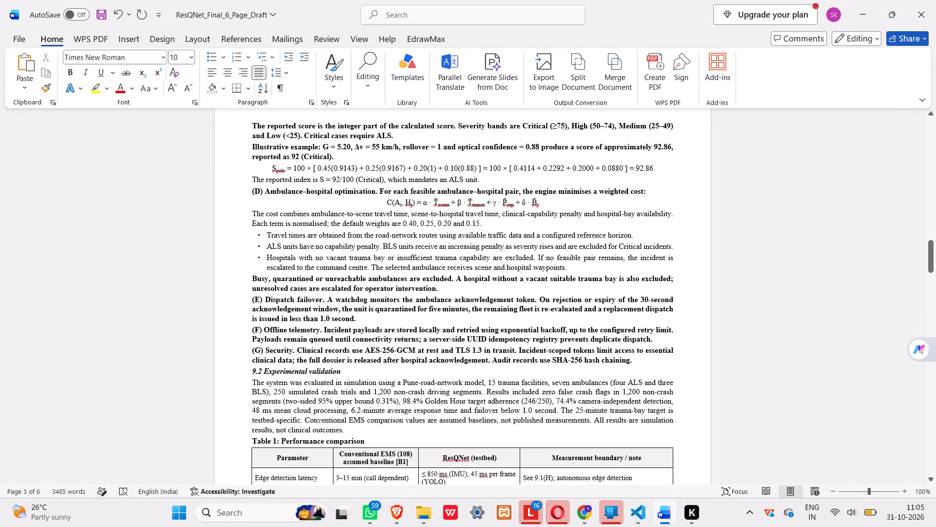
scroll(294, 309, up, 1)
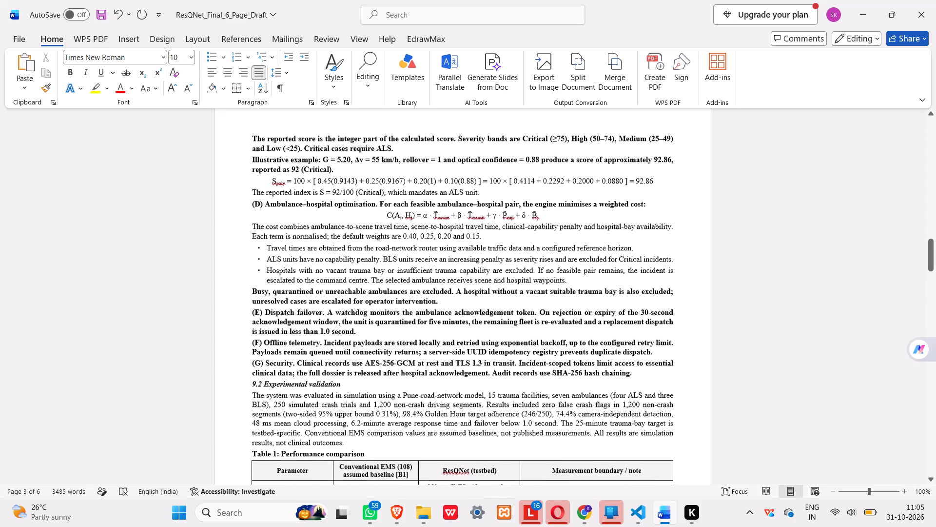
scroll(294, 309, up, 1)
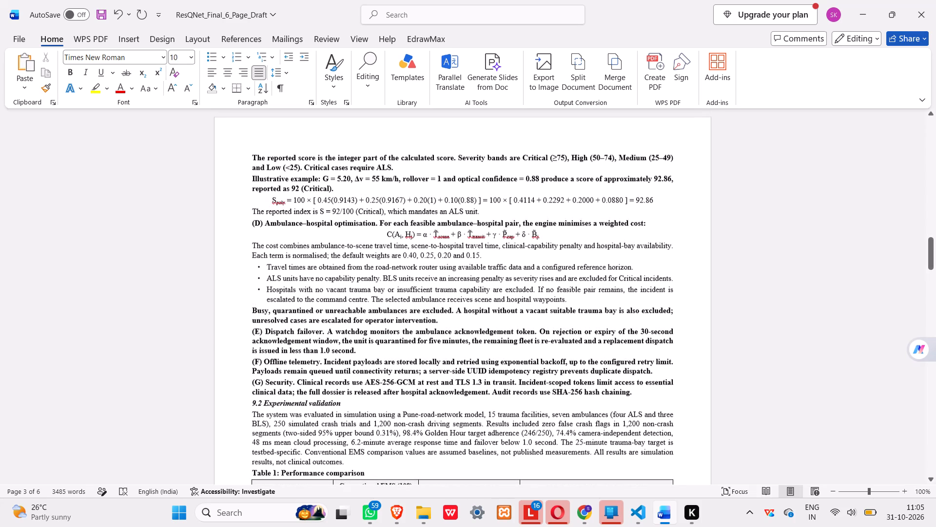
scroll(294, 309, up, 2)
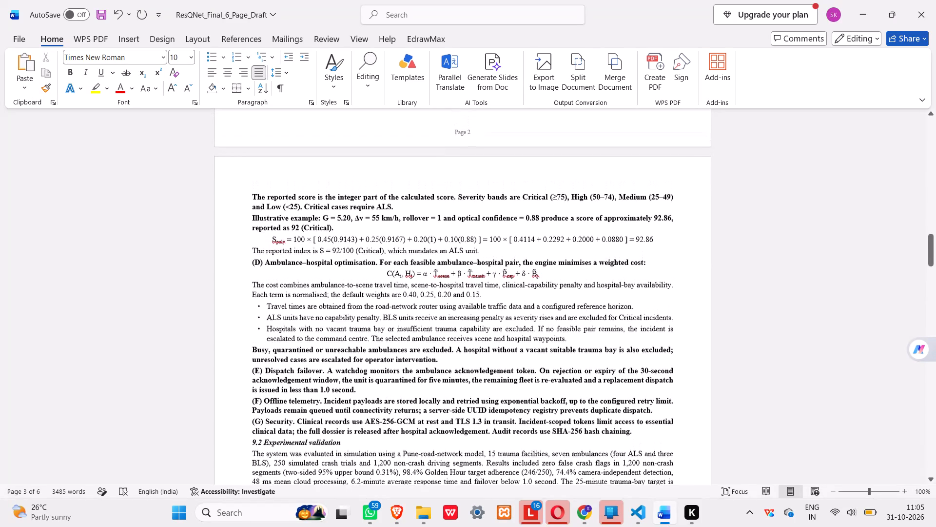
scroll(294, 309, up, 2)
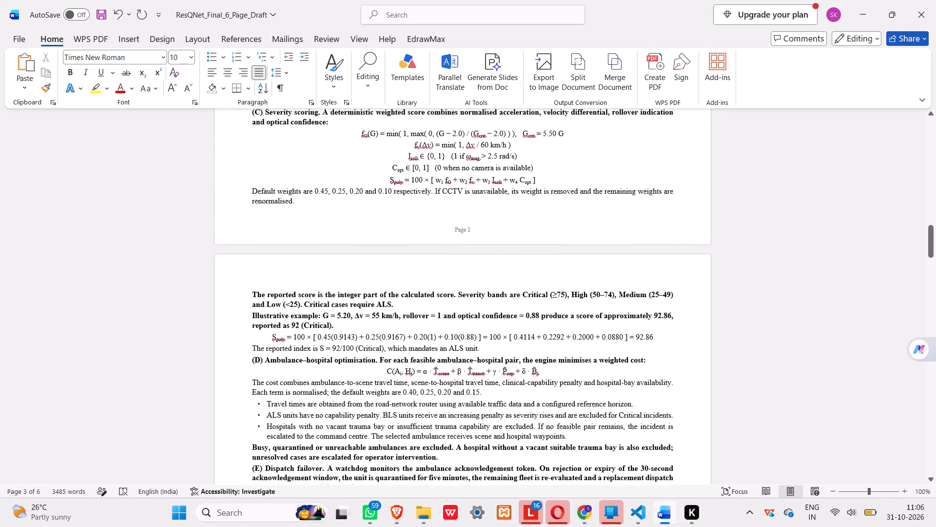
scroll(294, 309, up, 1)
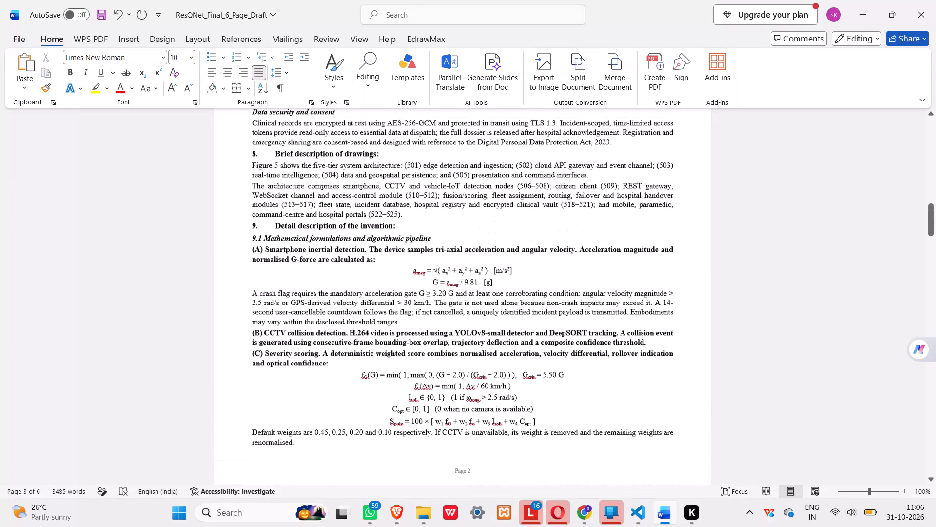
scroll(294, 309, up, 2)
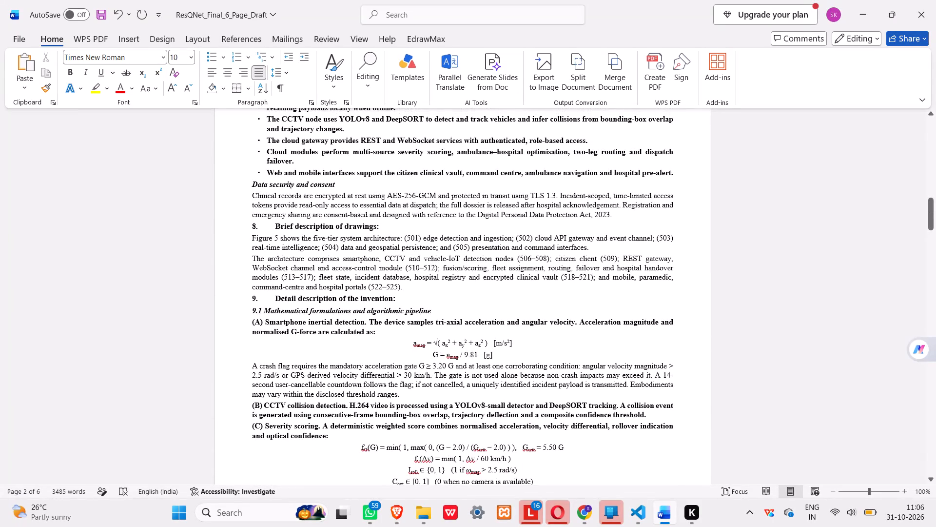
scroll(280, 294, up, 1)
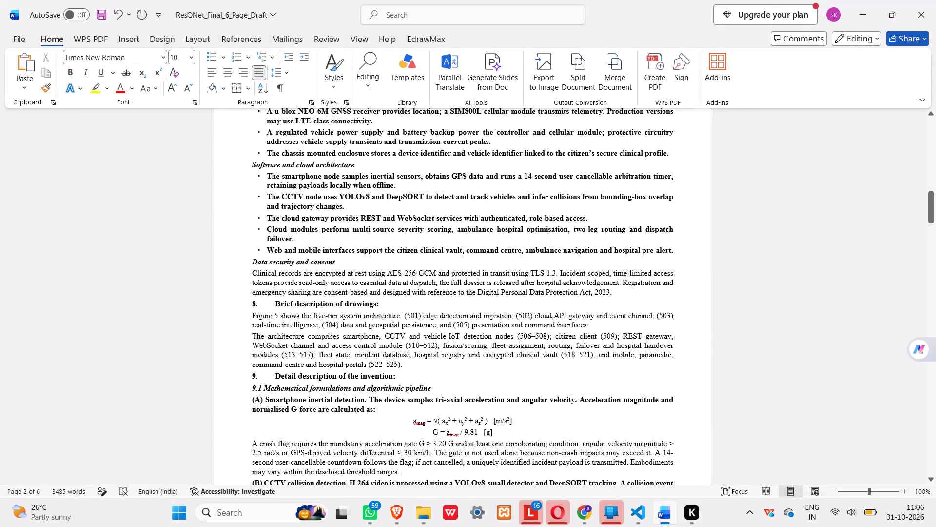
scroll(387, 306, up, 1)
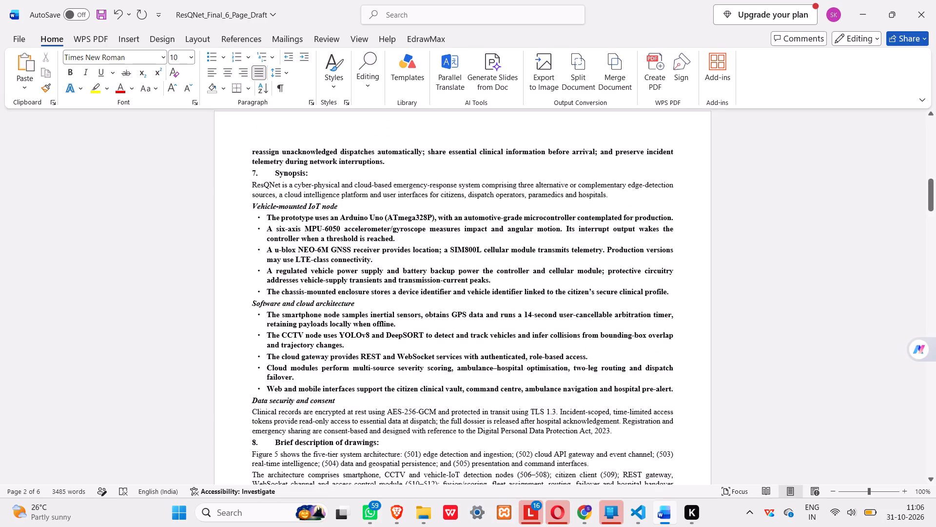
scroll(356, 297, up, 2)
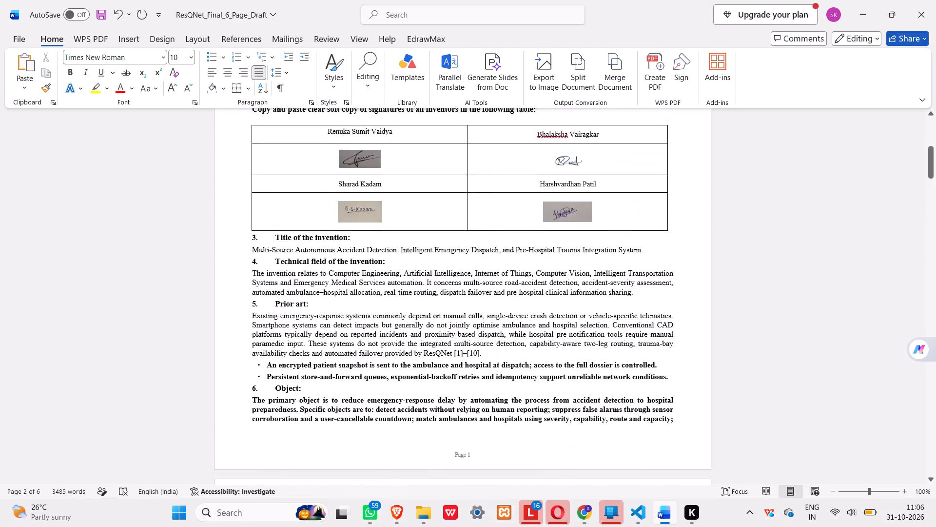
scroll(356, 297, down, 6)
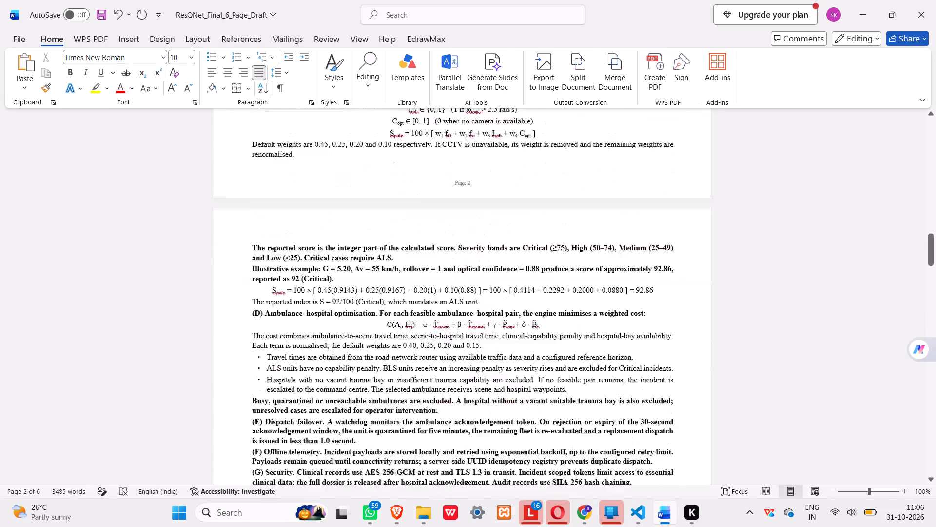
scroll(356, 297, down, 2)
Copy the whole paragraph under 9.2 Experimental validation, leaving out its heading and the Table 1 caption.
scroll(356, 297, up, 1)
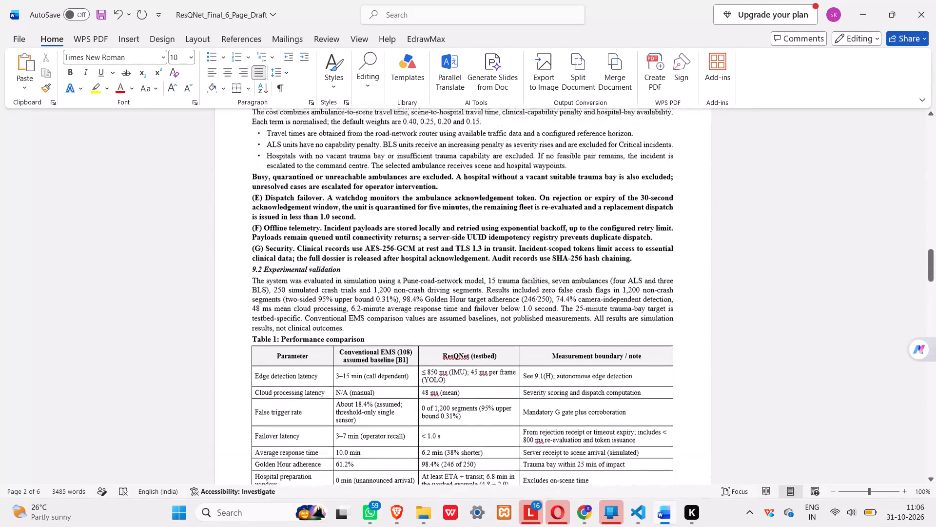
scroll(356, 297, up, 1)
drag(367, 330, 347, 332)
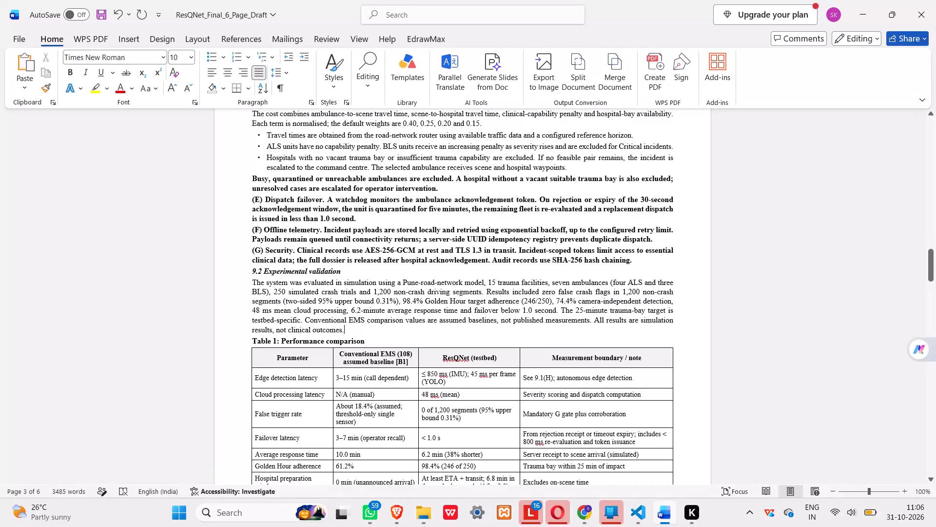
drag(347, 332, 347, 332)
scroll(347, 332, up, 2)
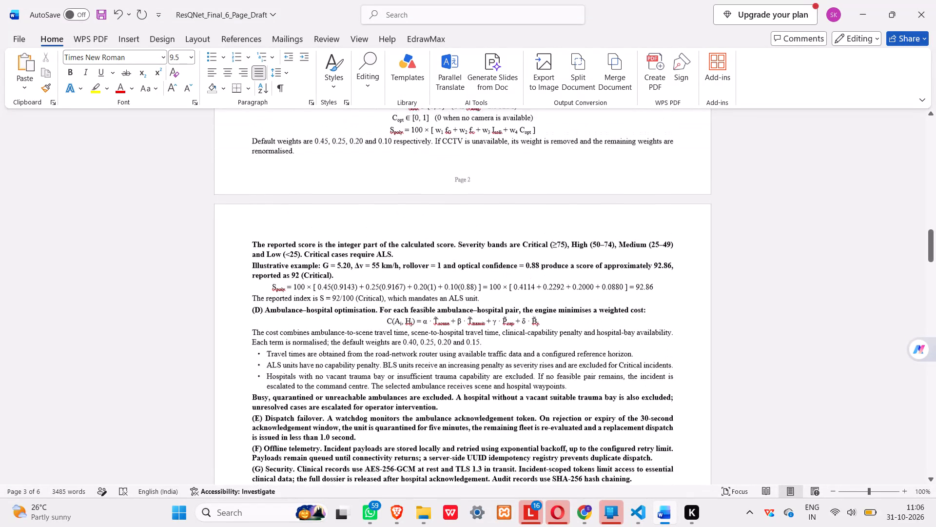
drag(358, 367, 228, 323)
click(318, 374)
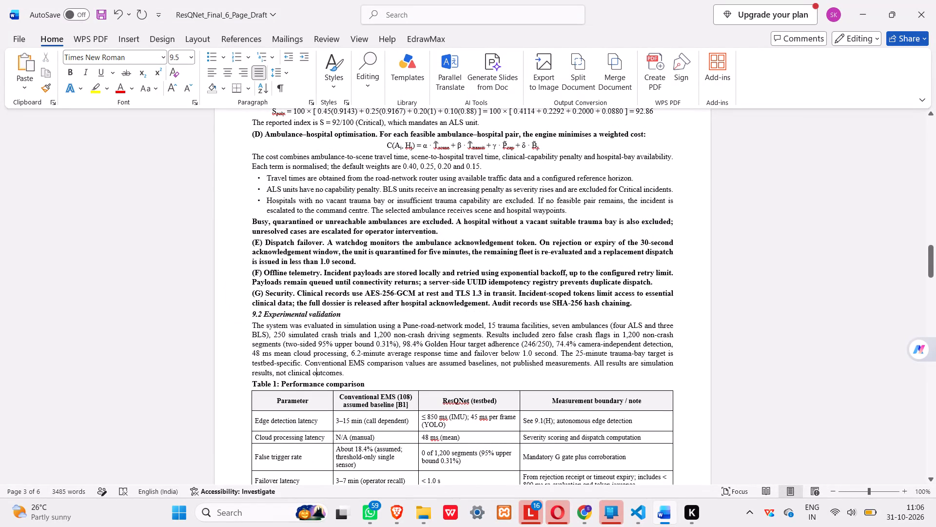
click(346, 372)
drag(346, 372, 237, 326)
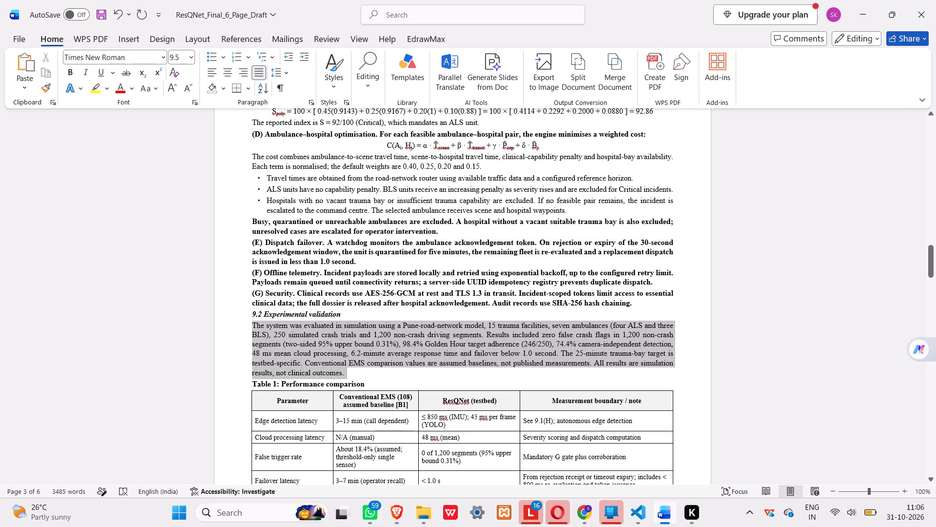
drag(237, 326, 237, 325)
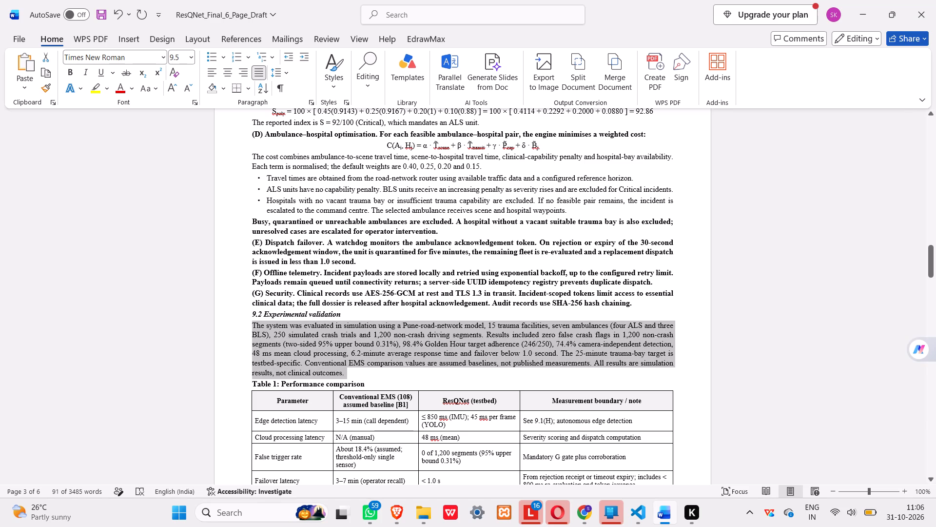
key(ctrl+c)
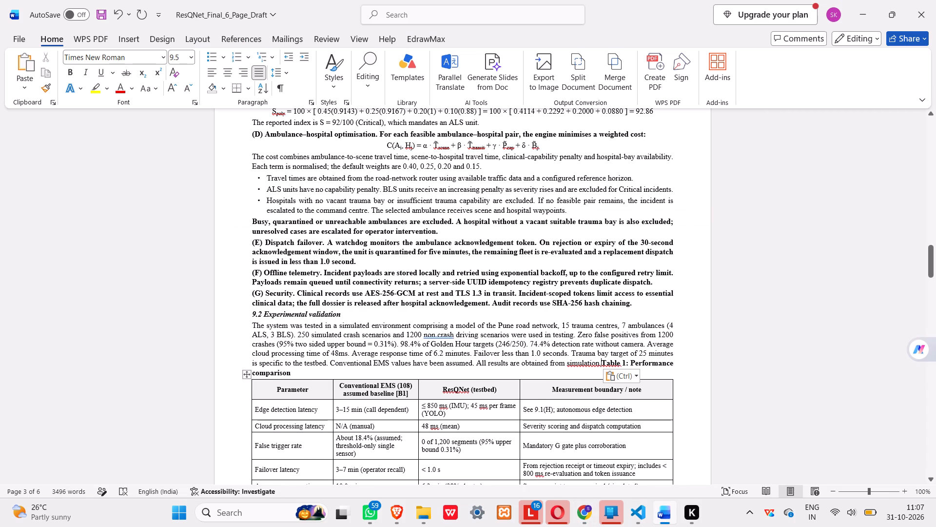
key(Return)
Insert a blank line between the (G) Security paragraph and the 9.2 Experimental validation heading.
scroll(359, 389, up, 1)
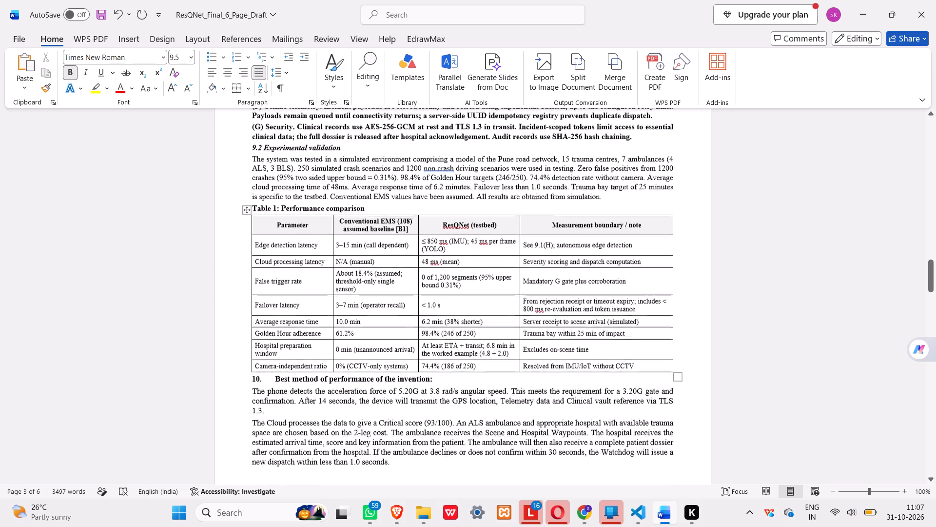
scroll(359, 389, up, 2)
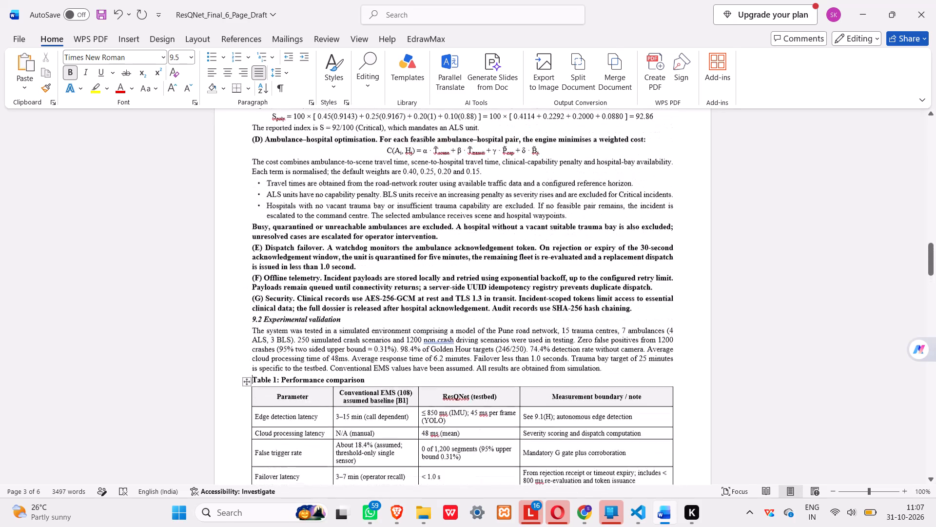
scroll(359, 389, up, 1)
drag(356, 349, 253, 351)
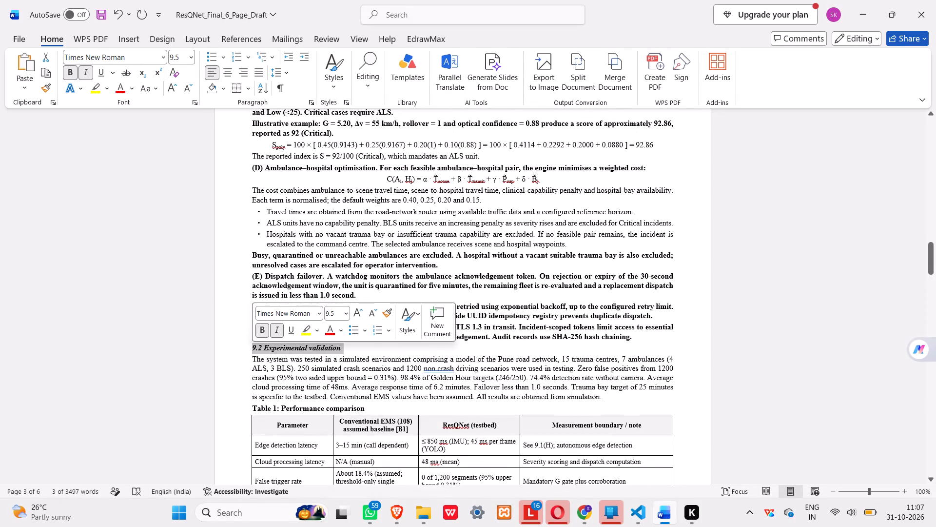
click(243, 384)
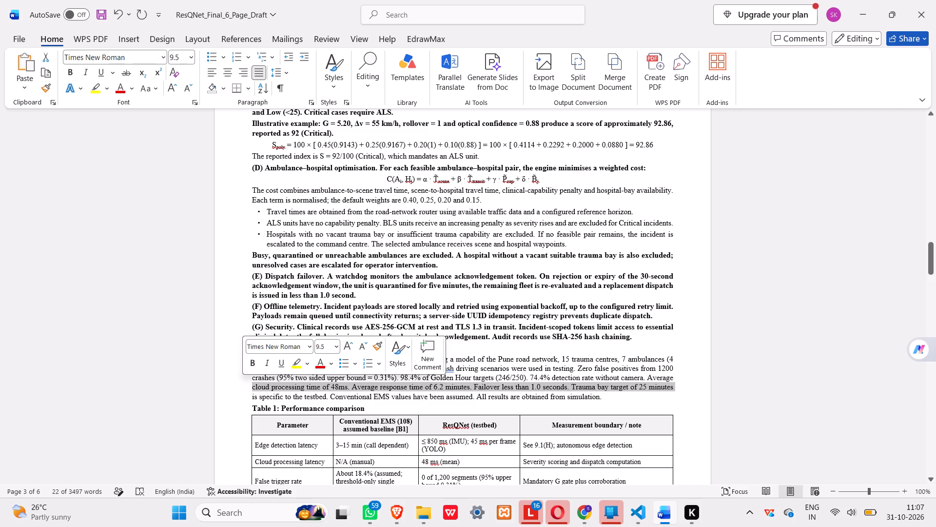
click(259, 301)
scroll(259, 301, up, 1)
click(287, 370)
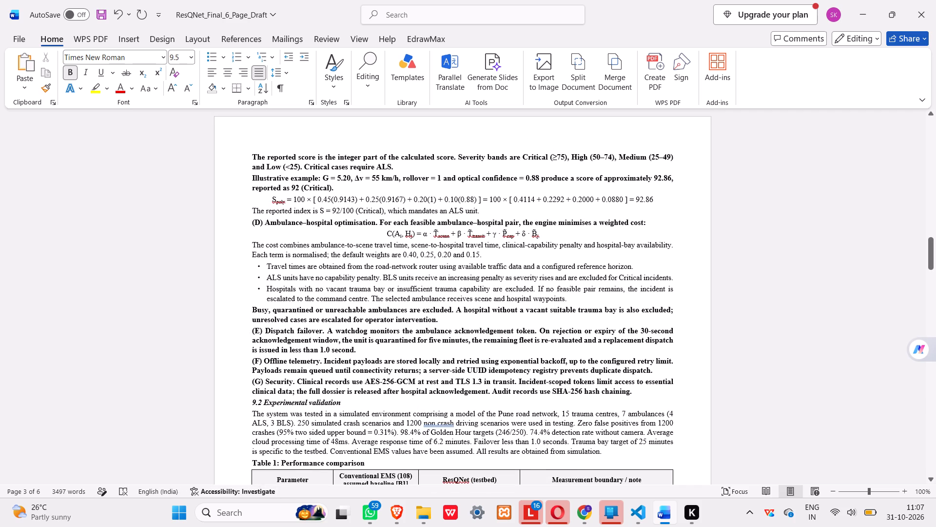
scroll(293, 304, up, 1)
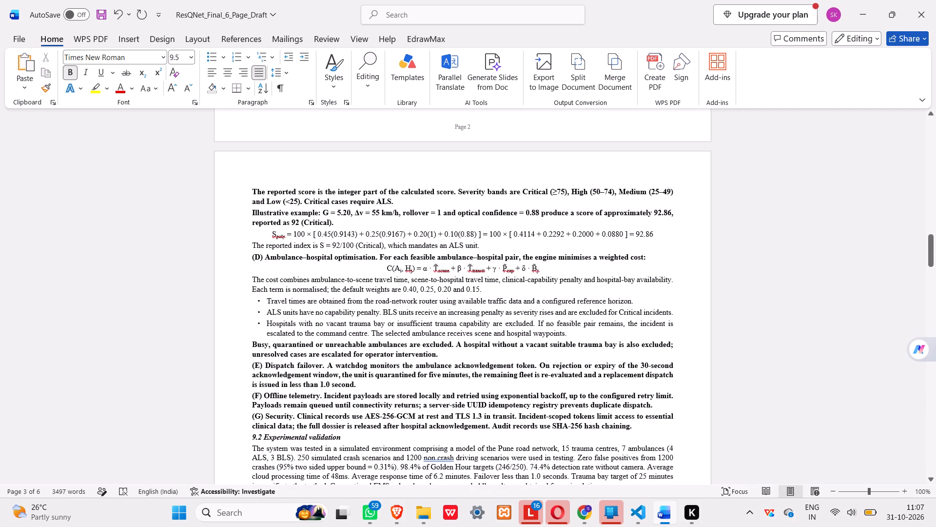
click(633, 427)
key(Return)
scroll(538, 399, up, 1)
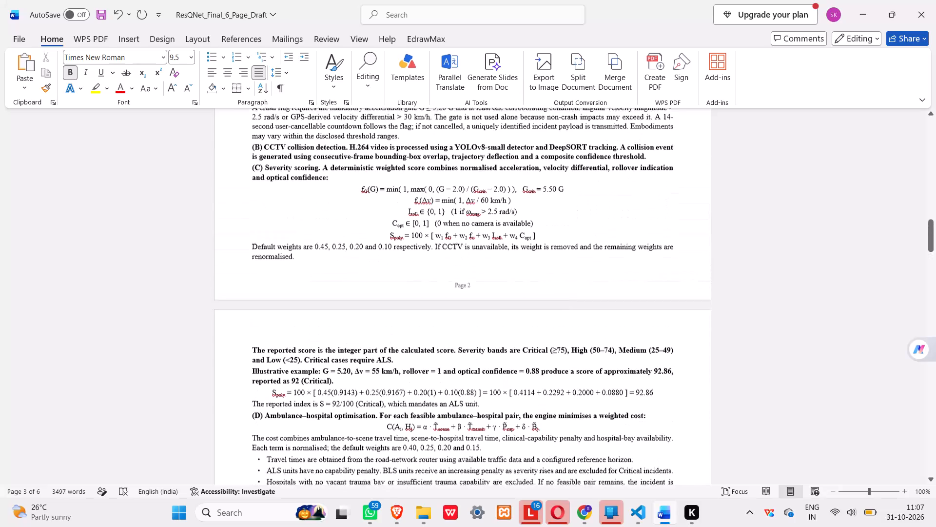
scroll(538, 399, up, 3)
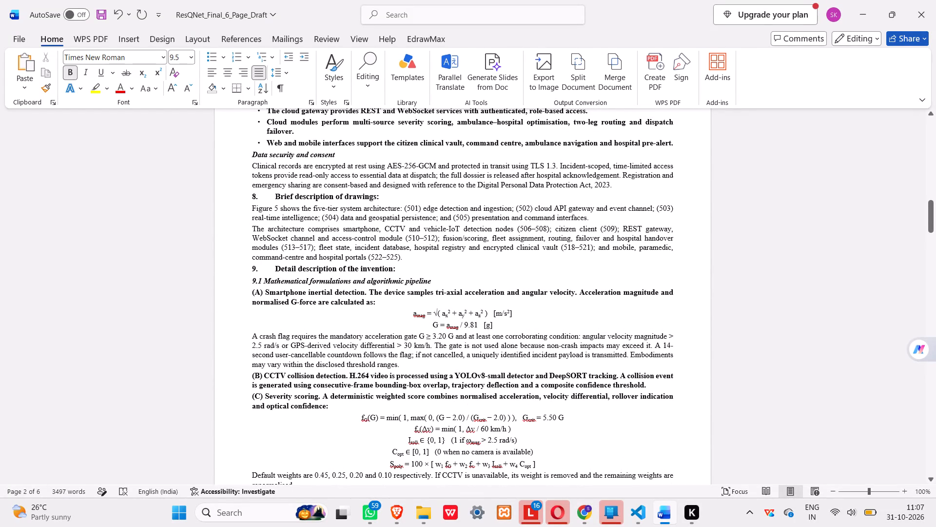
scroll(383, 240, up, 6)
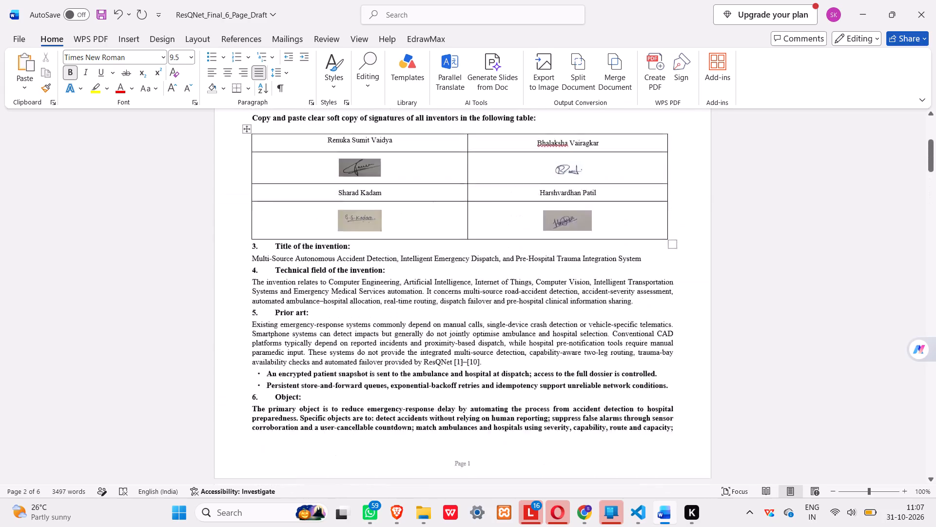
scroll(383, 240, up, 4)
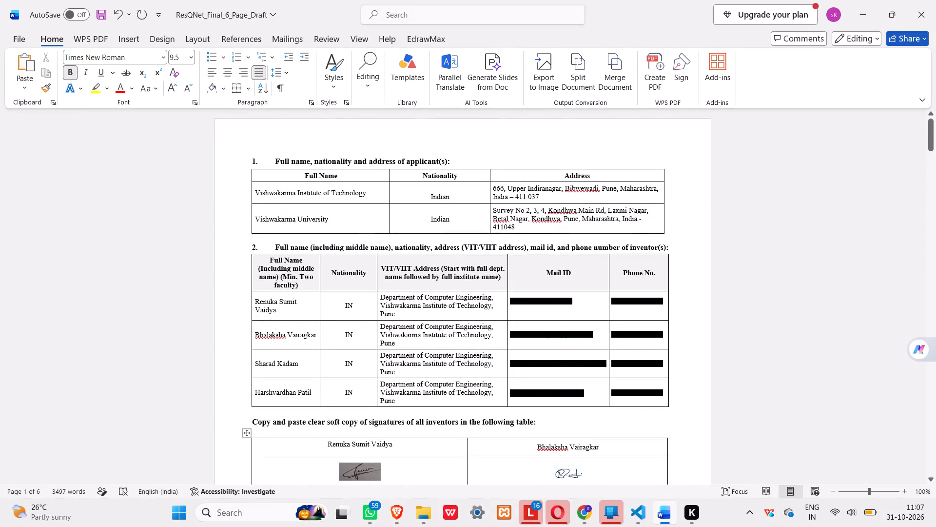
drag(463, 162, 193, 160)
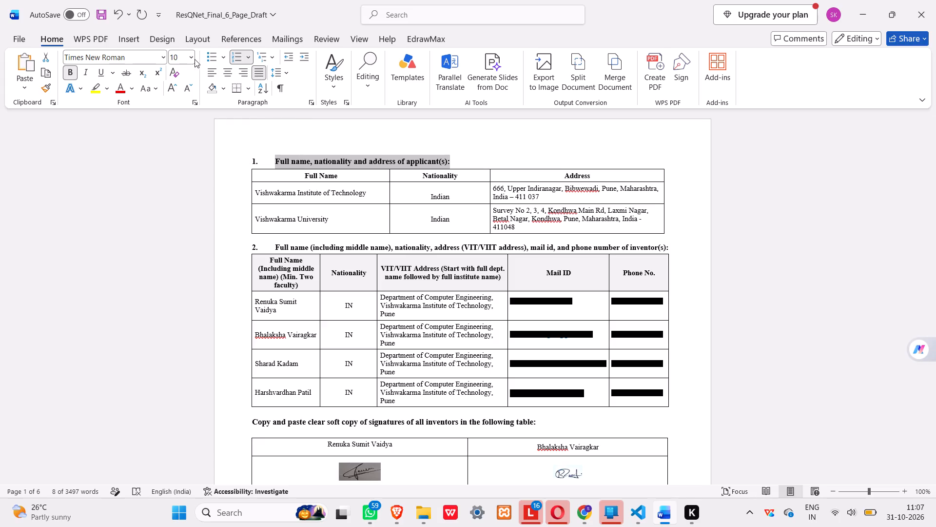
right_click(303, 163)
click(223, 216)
Increase the font size of headings 3 Title of the invention, 4 Technical field of the invention and 5 Prior art to 11.
scroll(223, 216, down, 3)
scroll(223, 216, up, 1)
drag(354, 247, 205, 246)
click(309, 203)
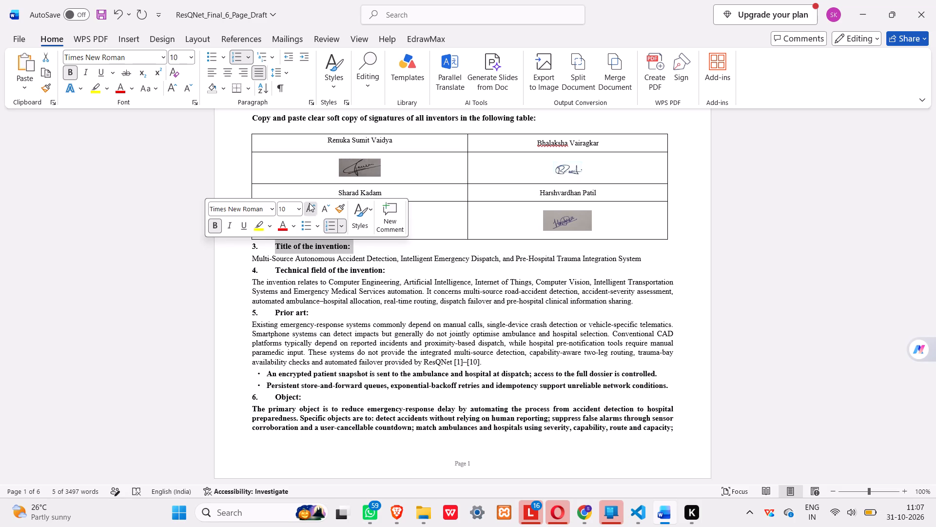
drag(391, 271, 269, 273)
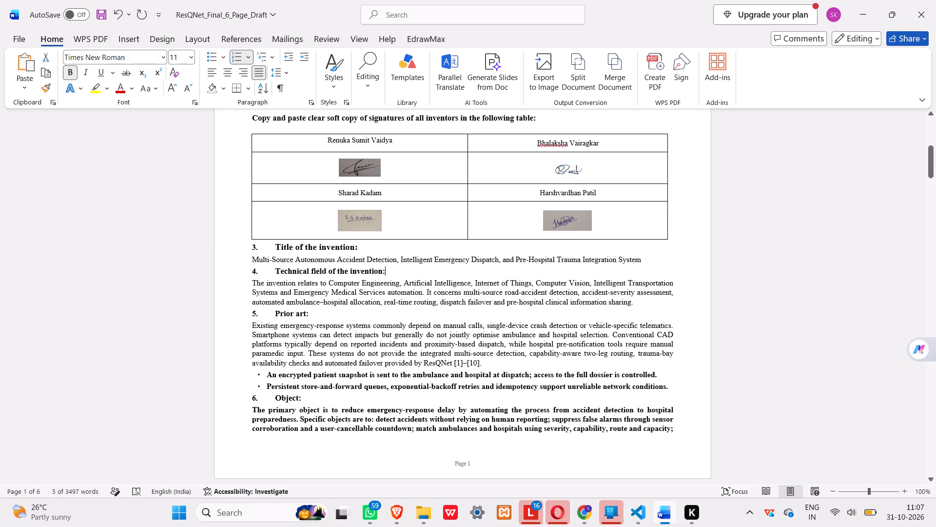
drag(269, 273, 241, 269)
click(342, 224)
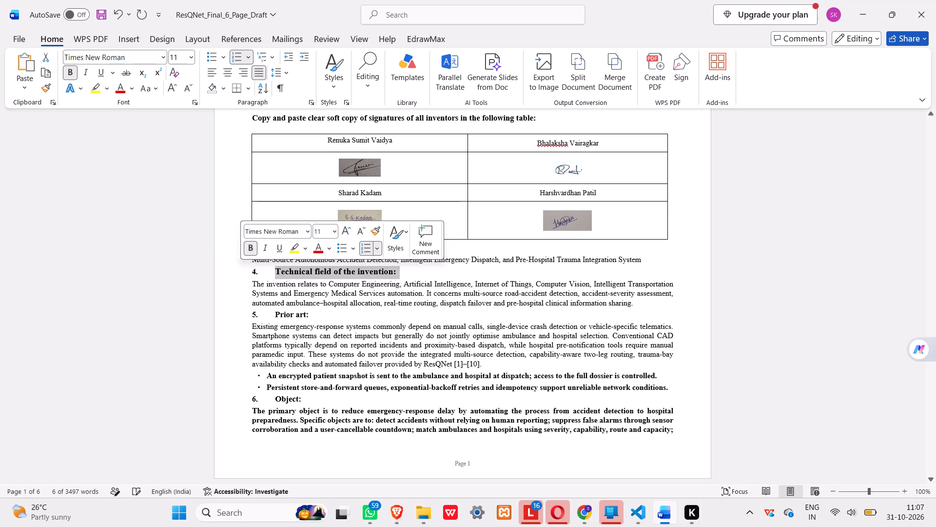
drag(329, 316, 193, 324)
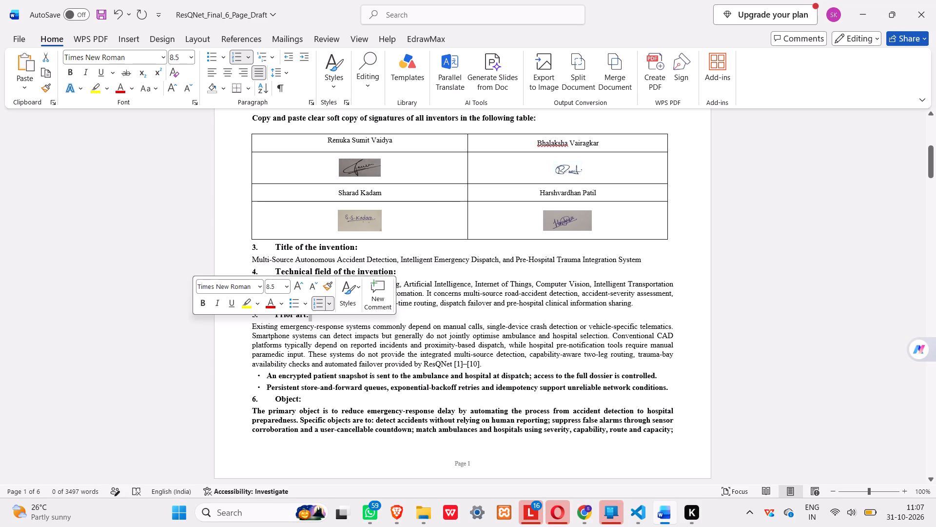
click(309, 330)
drag(319, 312, 229, 314)
click(335, 276)
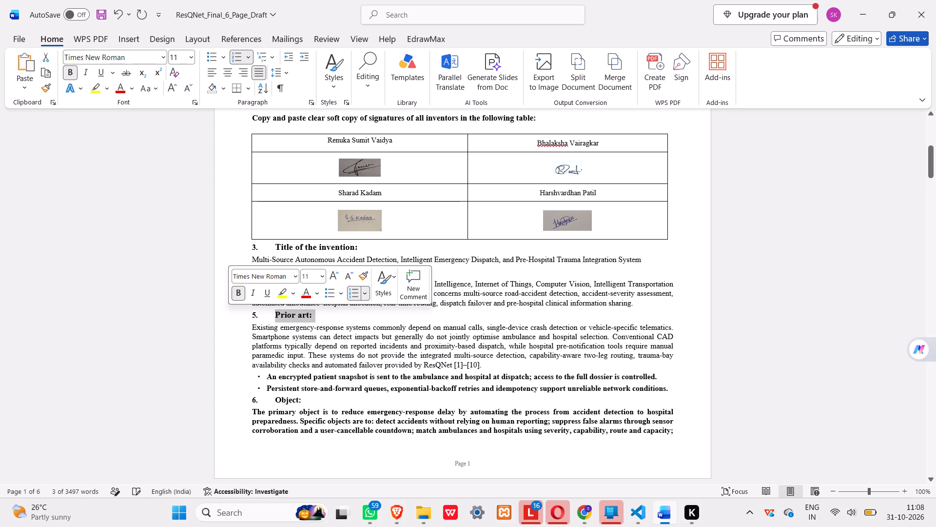
click(340, 371)
Increase the font size of headings 6 Object, 7 Synopsis, 8 Brief description of drawings and 9 Detail description of the invention to 11.
scroll(340, 371, down, 1)
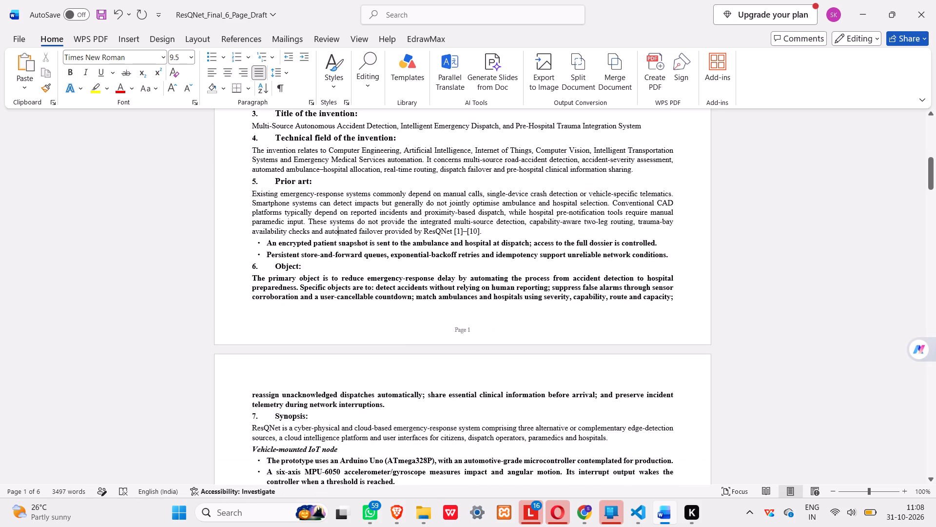
drag(305, 265, 235, 272)
click(339, 233)
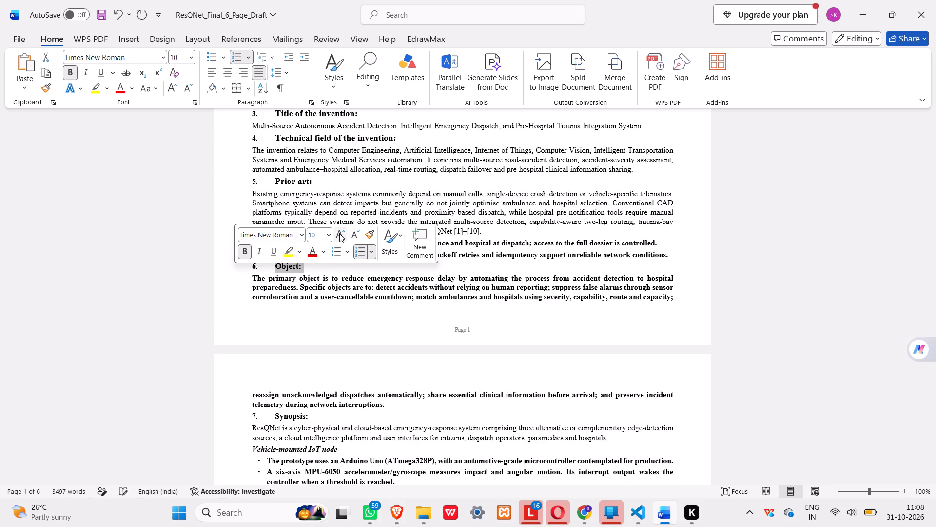
scroll(341, 380, down, 1)
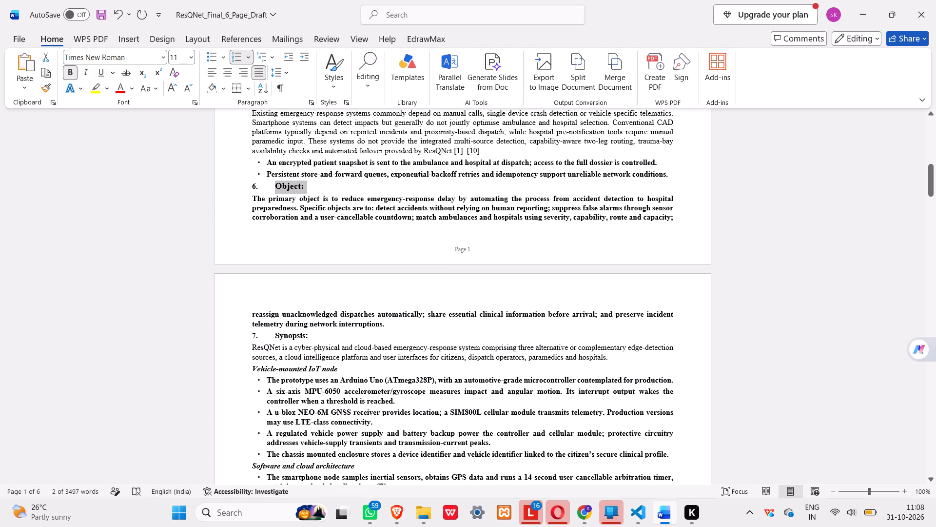
drag(318, 334, 236, 339)
click(342, 300)
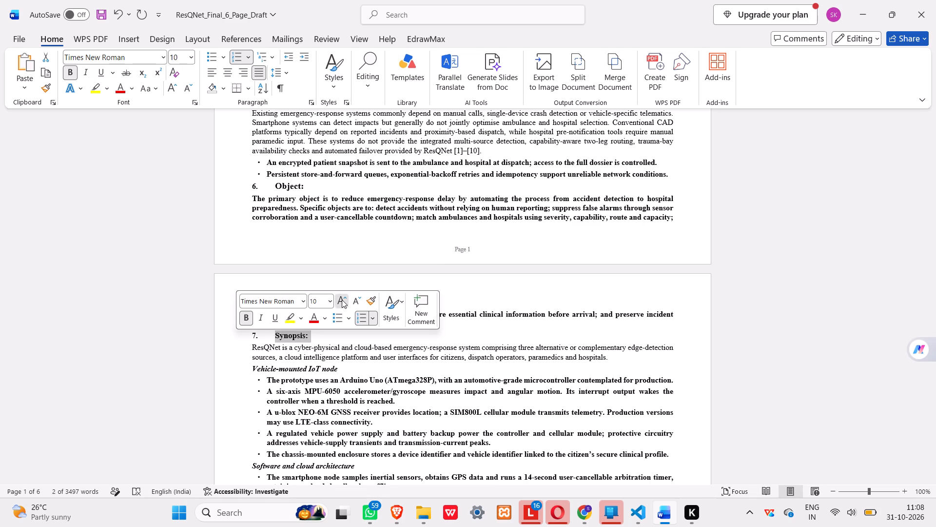
scroll(349, 431, down, 2)
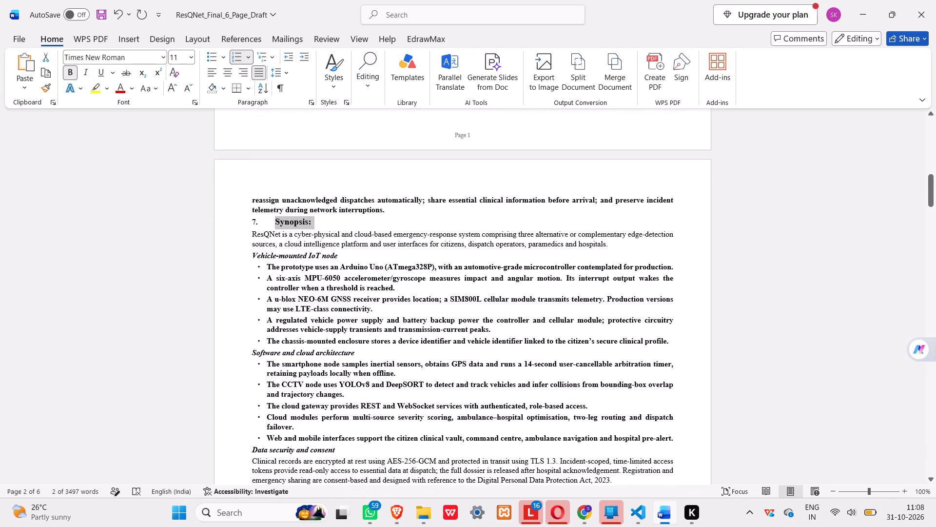
scroll(335, 365, down, 2)
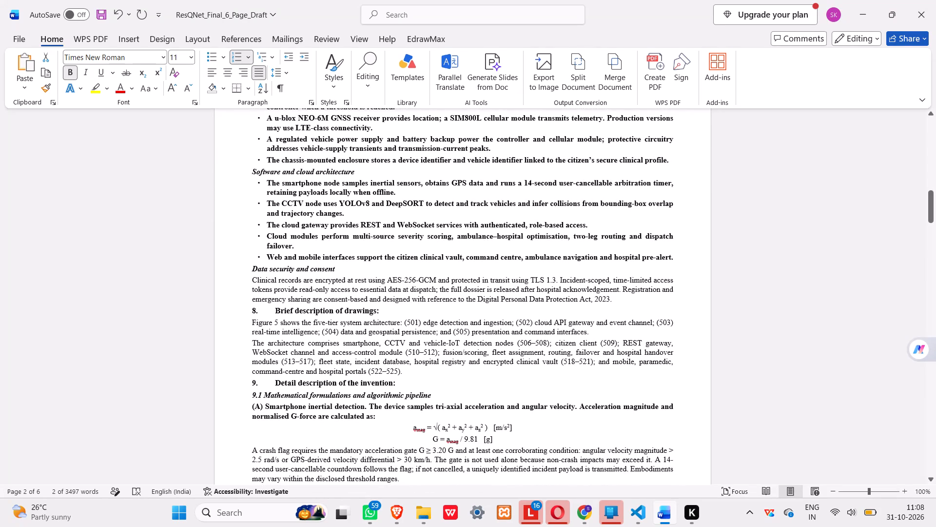
drag(380, 314, 225, 312)
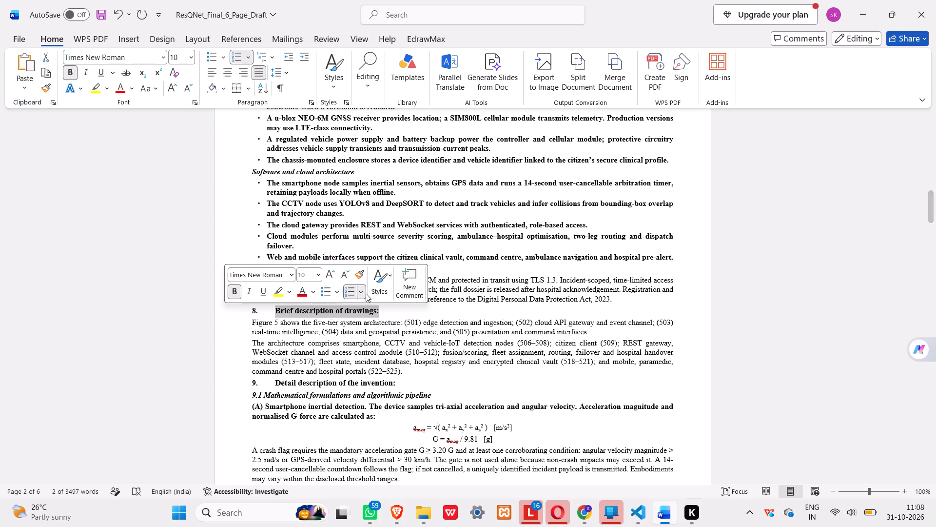
click(331, 275)
drag(406, 389, 224, 381)
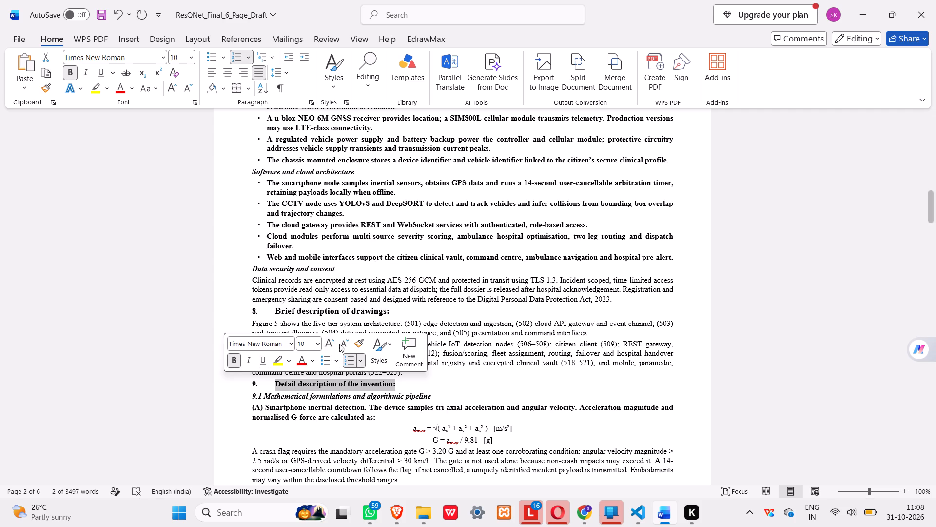
click(329, 343)
Increase the font size of heading 10, Best method of performance of the invention, to 11.
scroll(347, 416, down, 1)
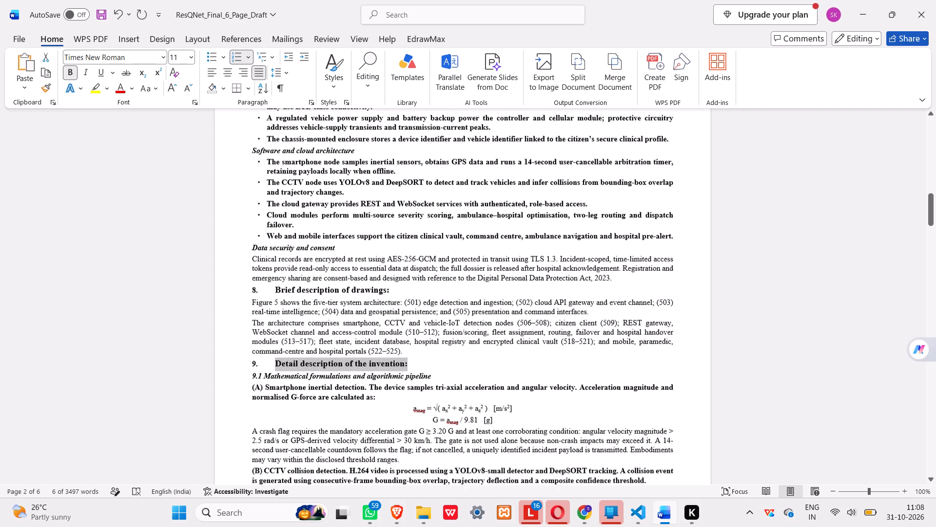
scroll(347, 416, down, 5)
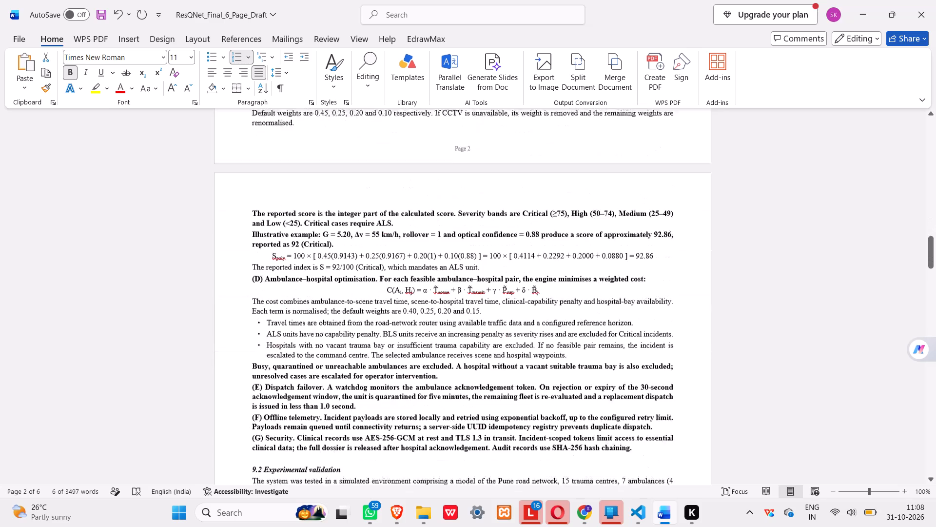
scroll(346, 398, down, 1)
scroll(304, 302, down, 3)
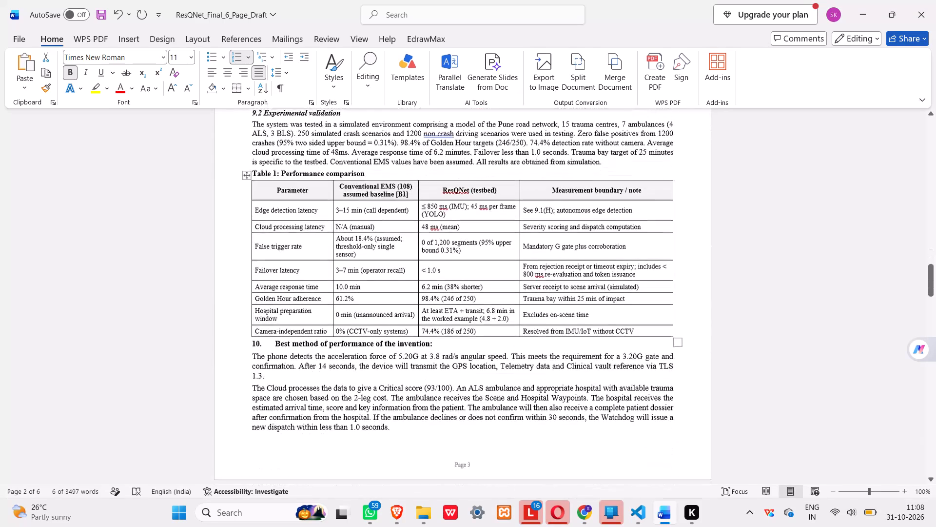
scroll(304, 302, down, 1)
drag(436, 147, 147, 174)
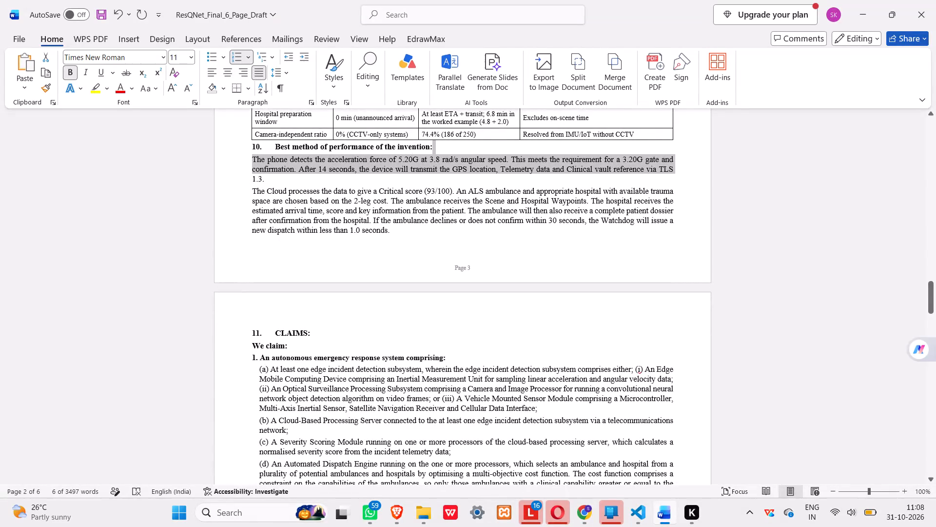
drag(147, 174, 197, 151)
click(300, 112)
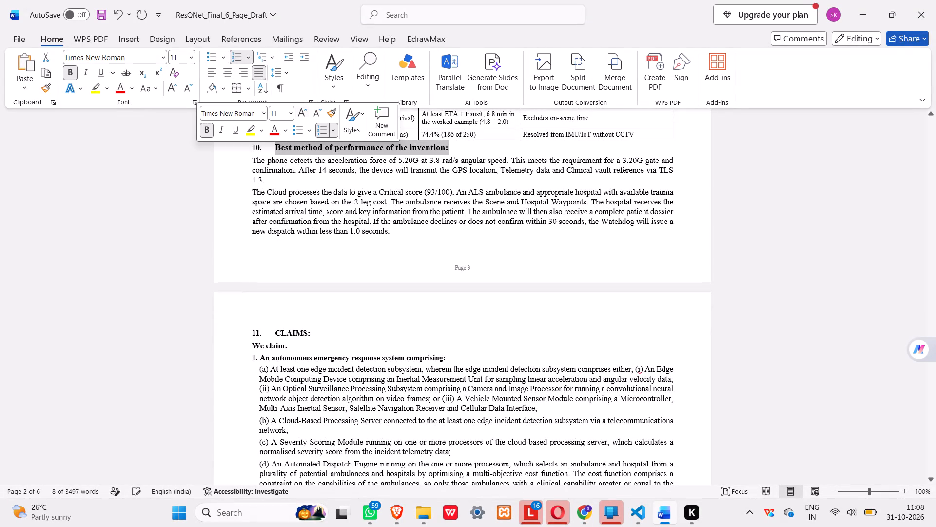
Set the font size of heading 11, CLAIMS, to 11.
click(333, 335)
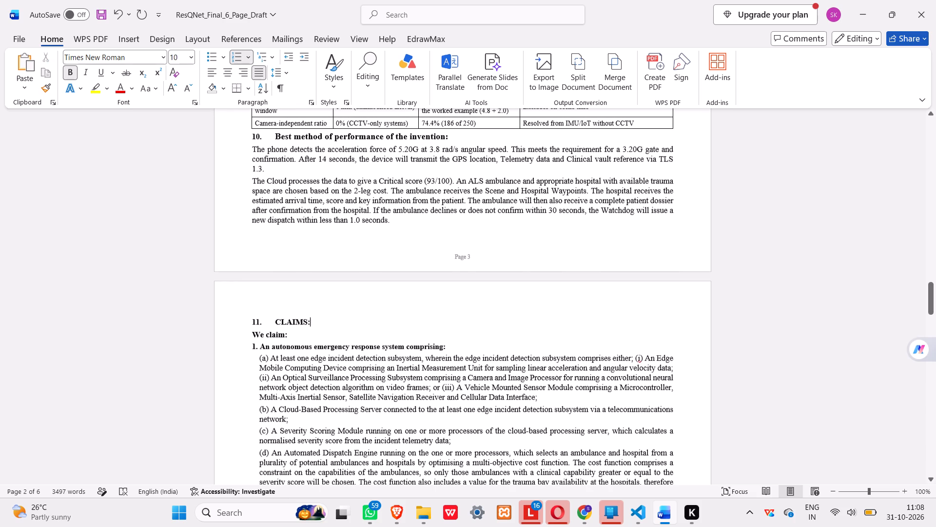
drag(316, 323, 216, 328)
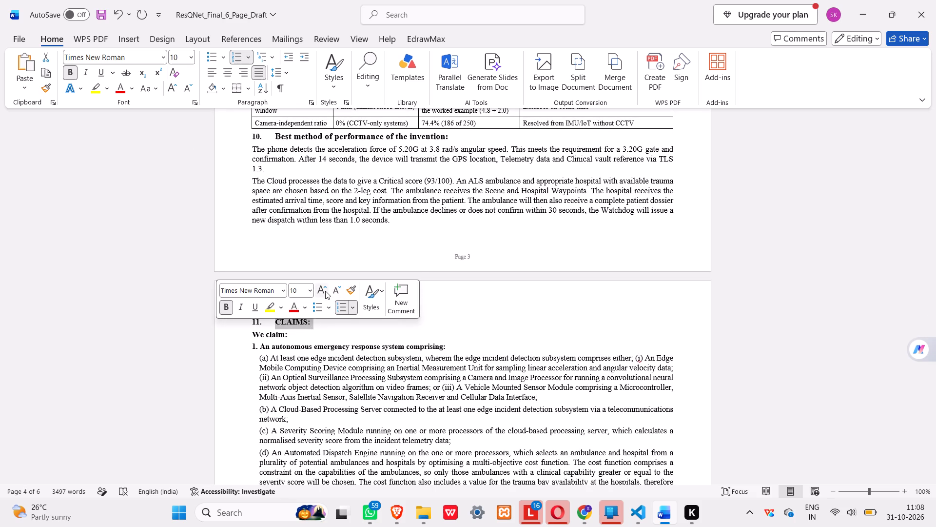
click(325, 291)
click(325, 291)
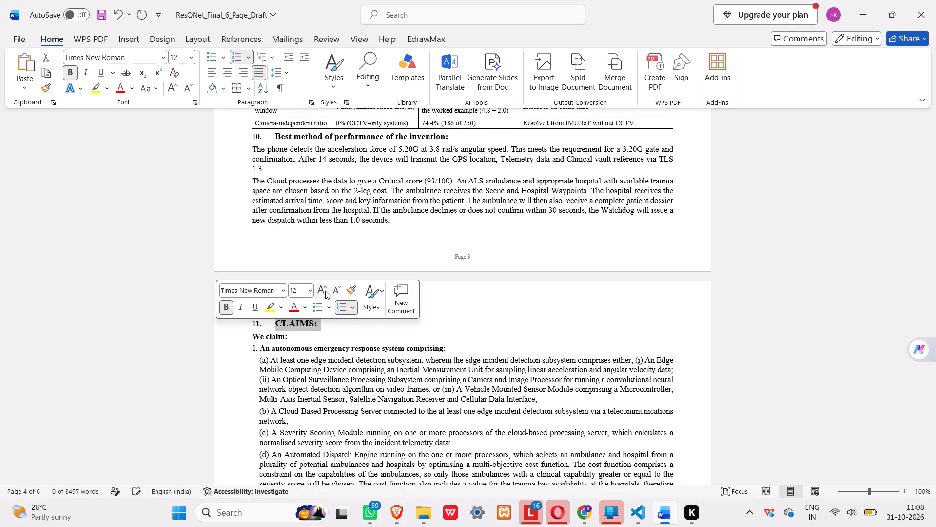
click(338, 288)
click(361, 366)
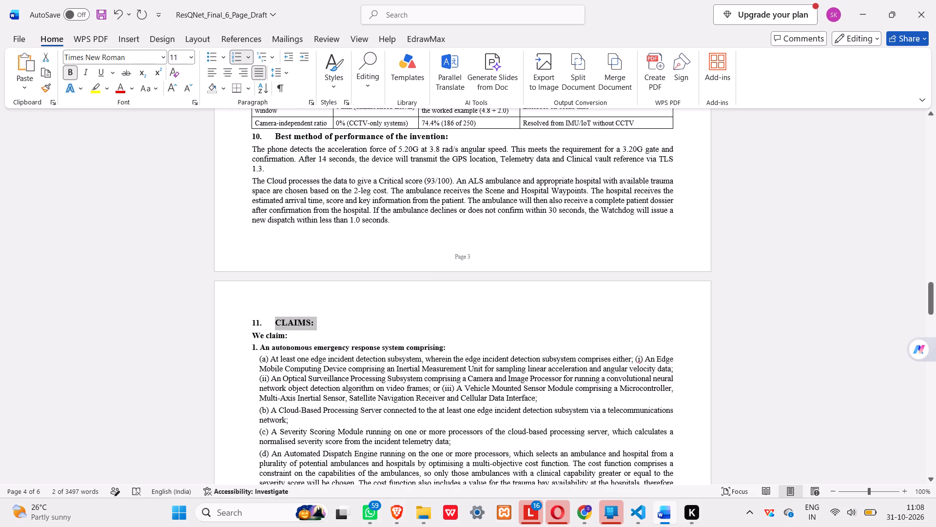
Set the font size of headings 12 Inventive step of your invention, 13 Industrial application and 14 Abstract to 11.
scroll(361, 366, down, 6)
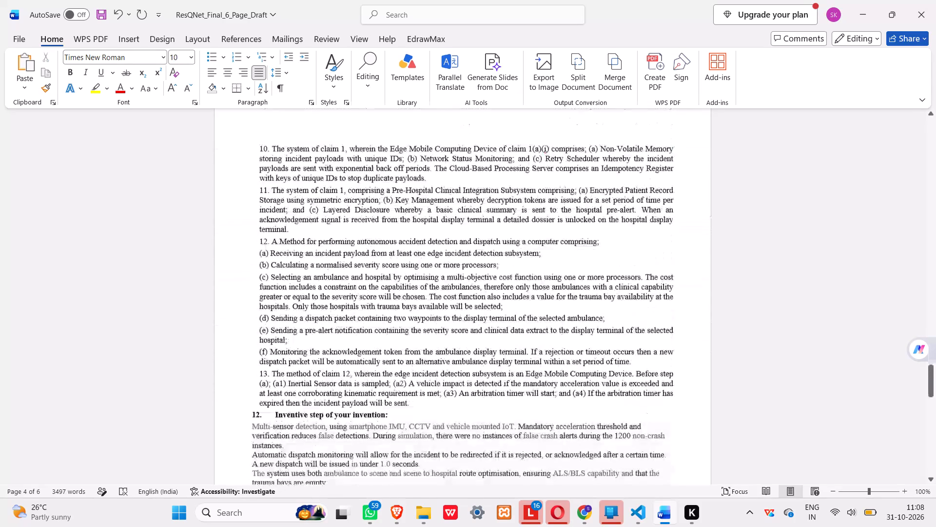
scroll(361, 366, down, 2)
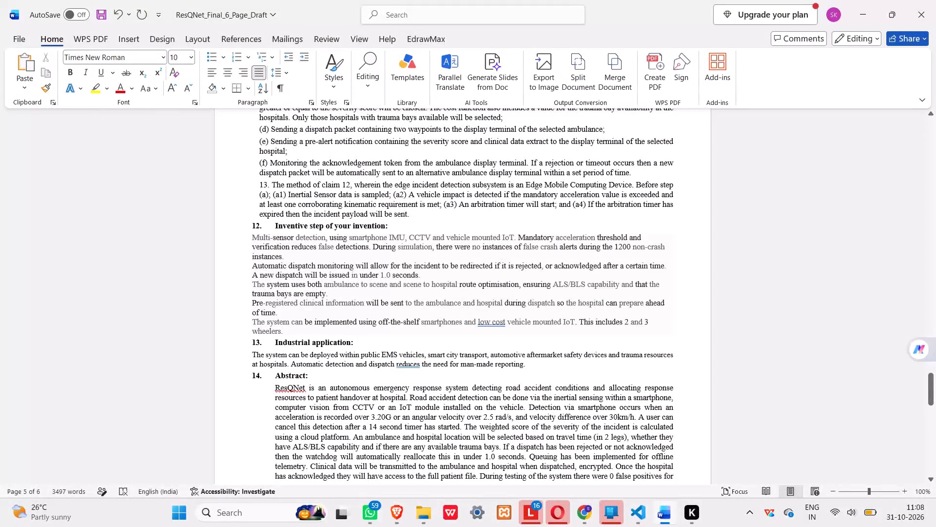
drag(390, 225, 249, 223)
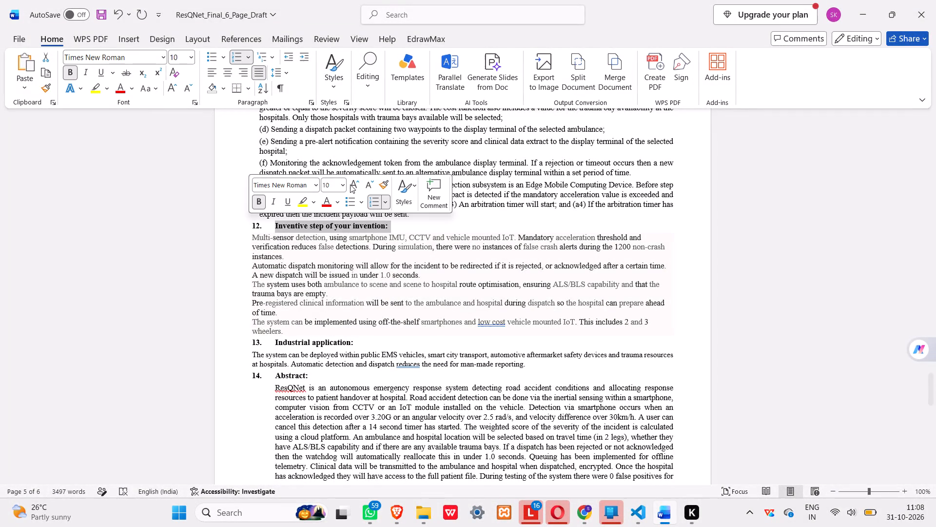
double_click(356, 182)
click(364, 182)
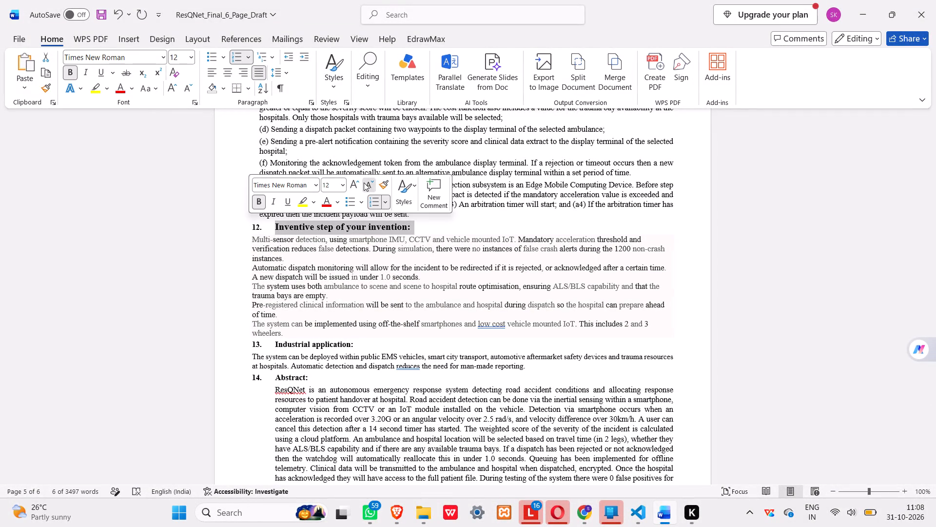
drag(356, 343, 250, 342)
click(355, 298)
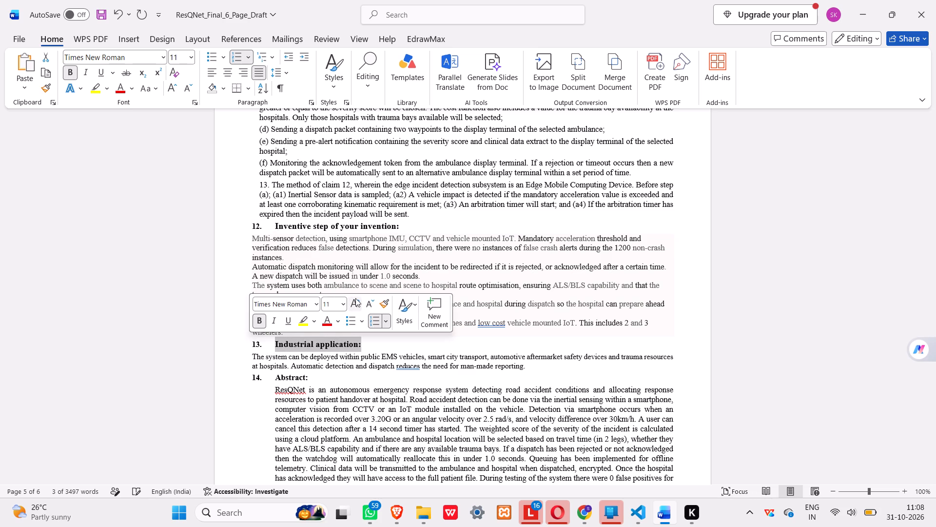
drag(321, 380, 240, 384)
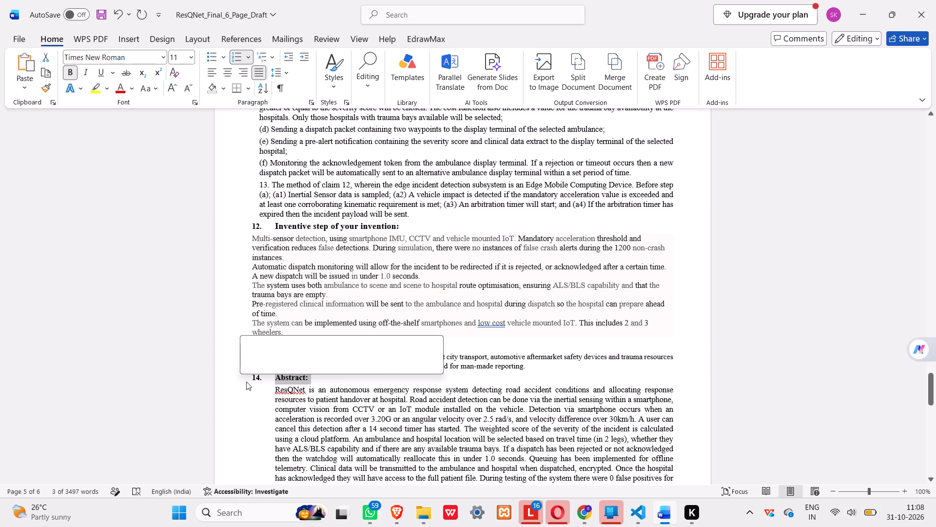
click(347, 346)
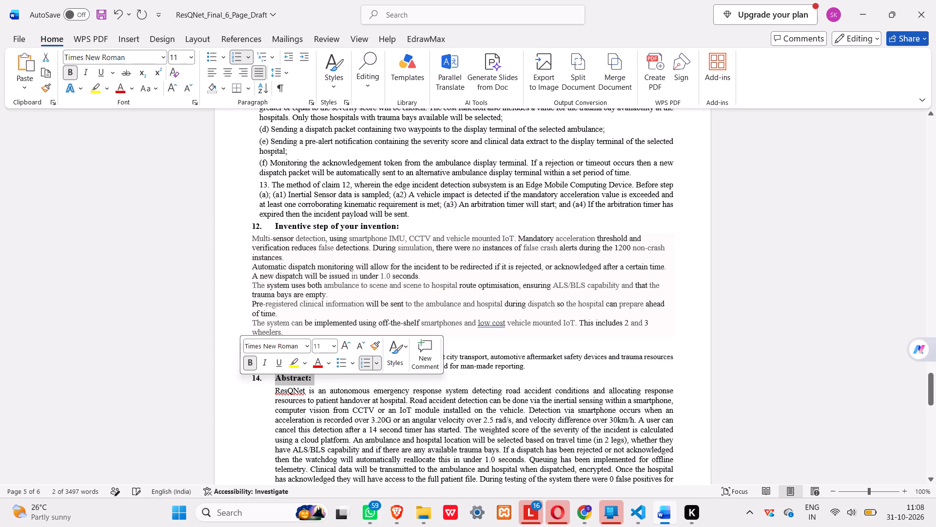
click(332, 443)
Increase the font size of heading 15, Drawing, to 11.
scroll(332, 443, down, 4)
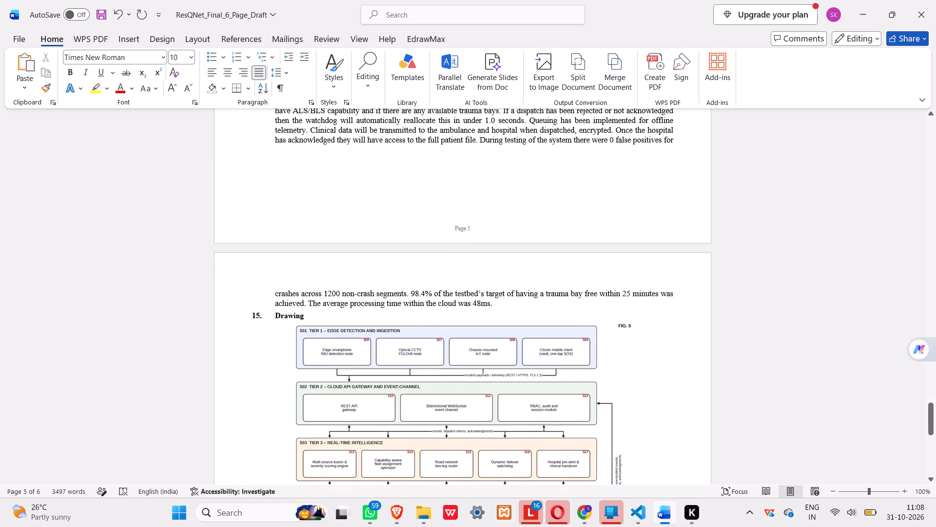
drag(309, 315, 263, 318)
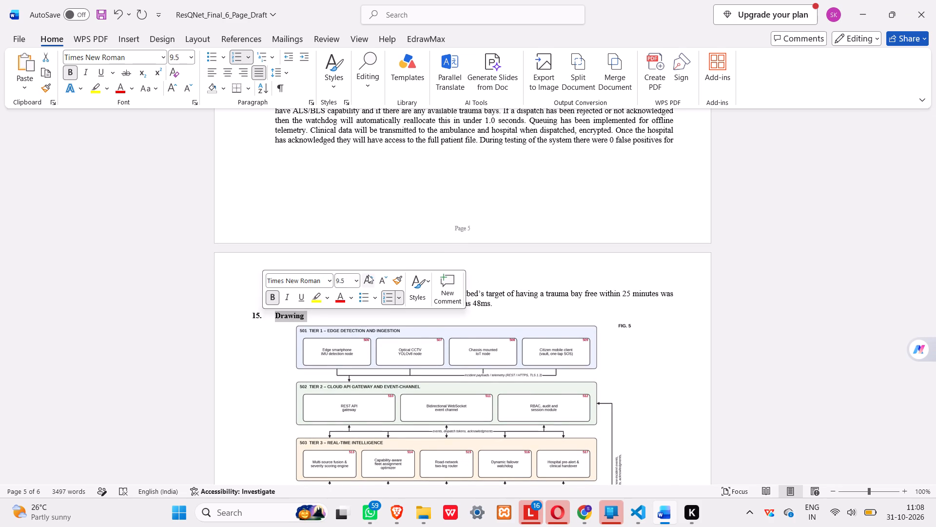
click(368, 275)
click(368, 275)
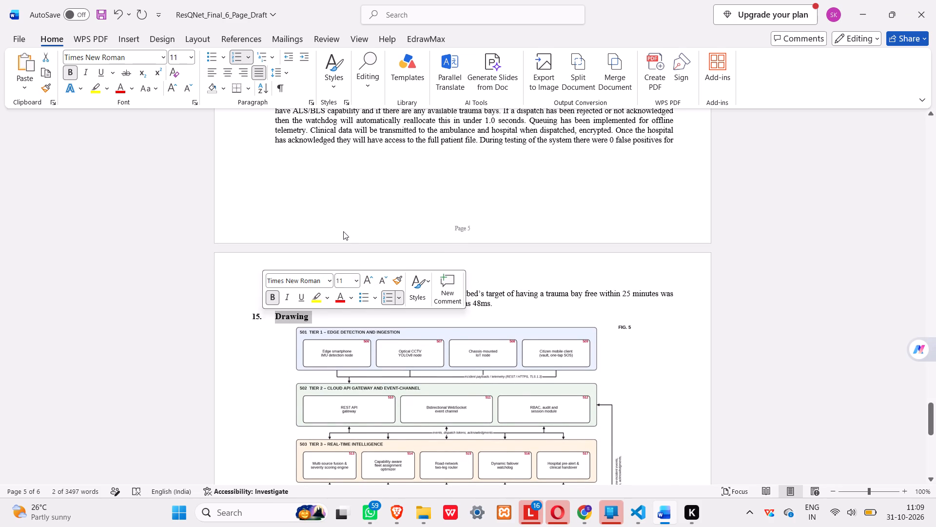
click(343, 231)
Copy the body of section 9.1 from paragraph (A) Smartphone inertial detection through the end of paragraph (G) Security.
scroll(325, 236, up, 2)
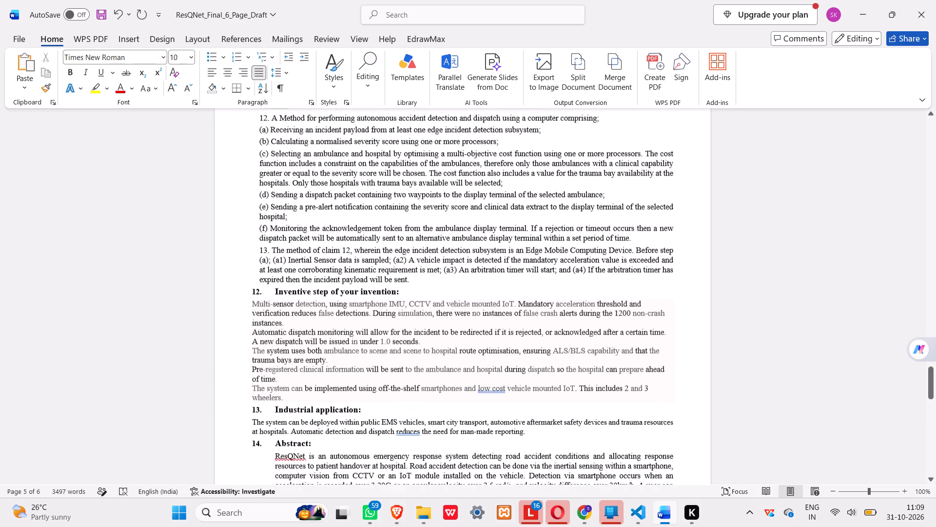
scroll(325, 236, up, 4)
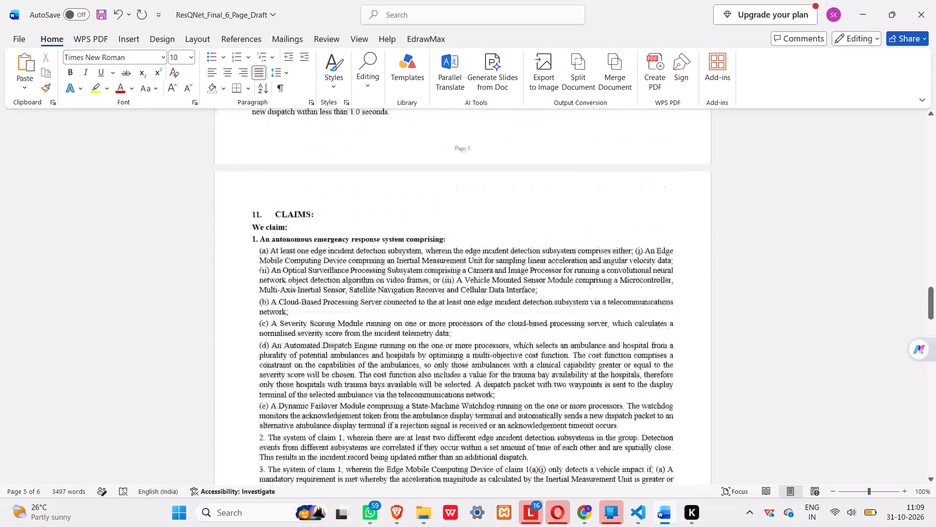
scroll(325, 236, up, 3)
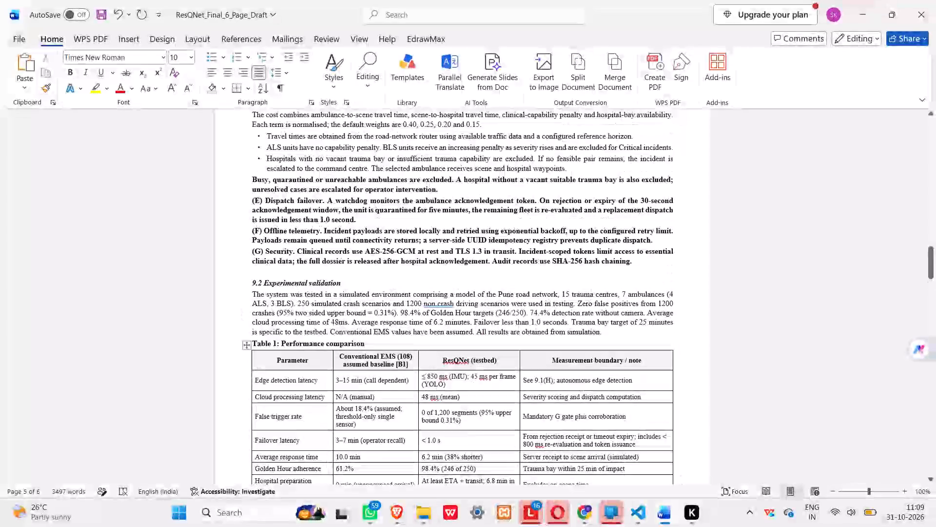
scroll(325, 236, up, 2)
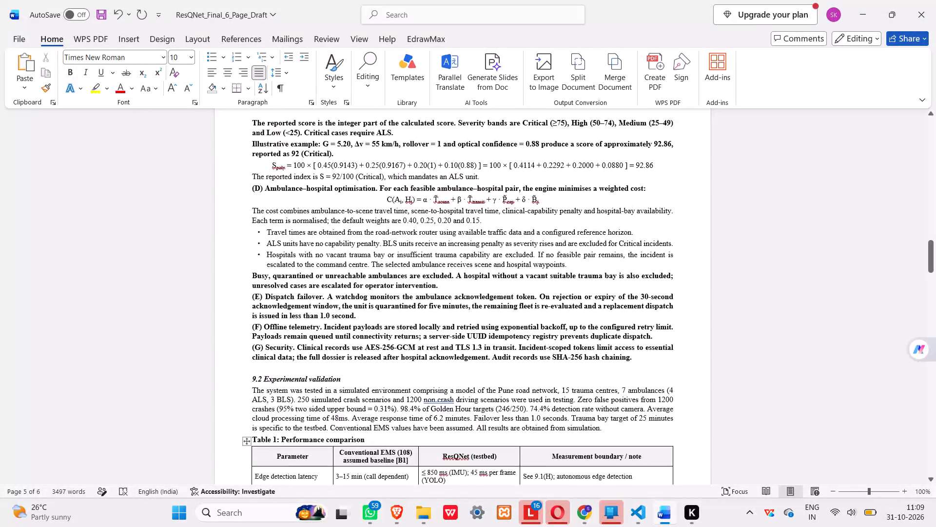
scroll(325, 236, up, 1)
drag(634, 363, 239, 277)
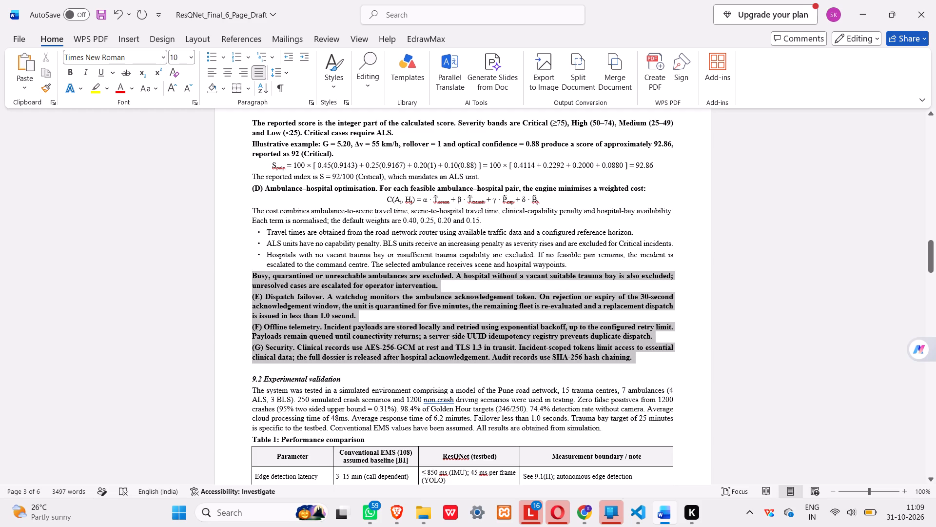
drag(239, 277, 238, 277)
drag(238, 277, 235, 291)
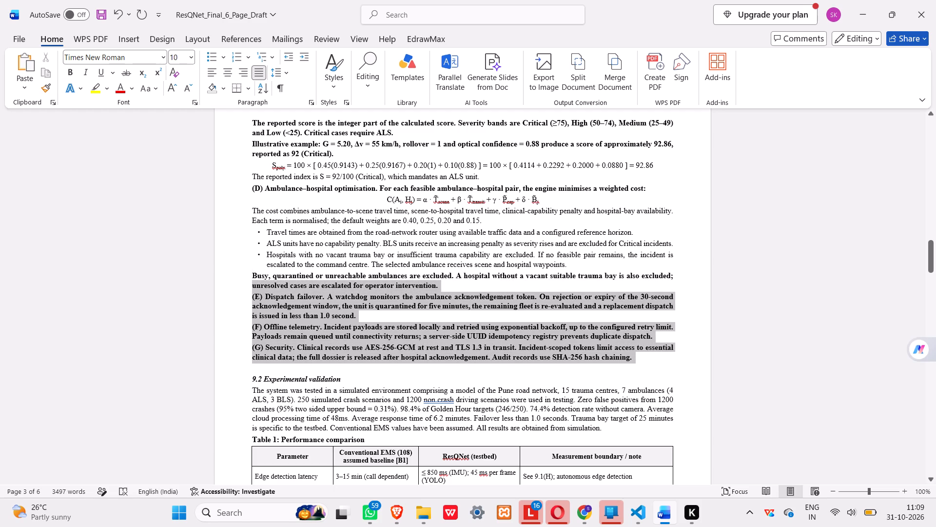
drag(235, 291, 245, 184)
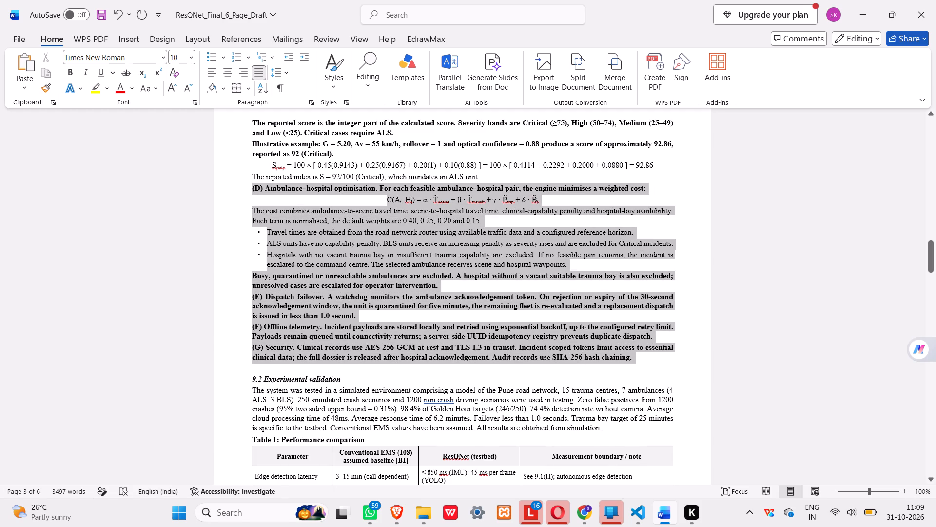
drag(245, 184, 257, 398)
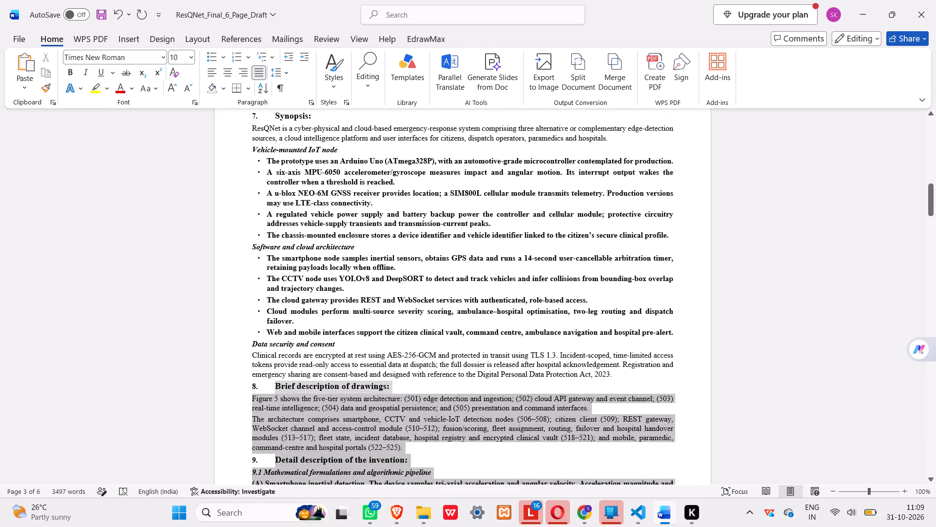
drag(257, 398, 216, 289)
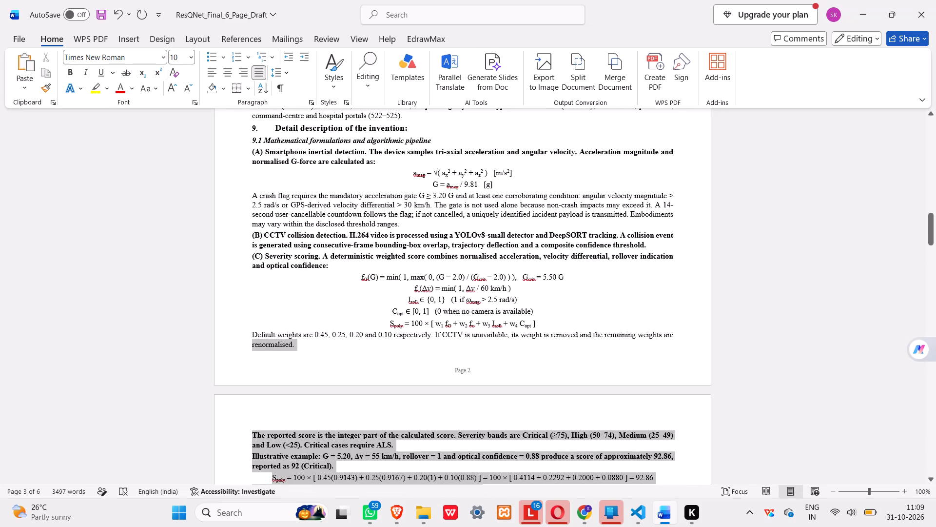
drag(216, 289, 218, 155)
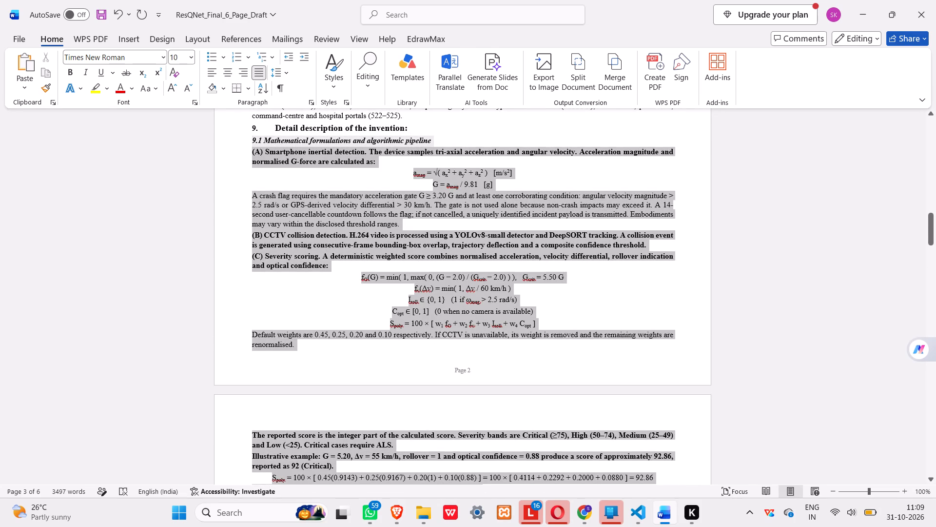
drag(218, 155, 218, 155)
drag(218, 155, 217, 155)
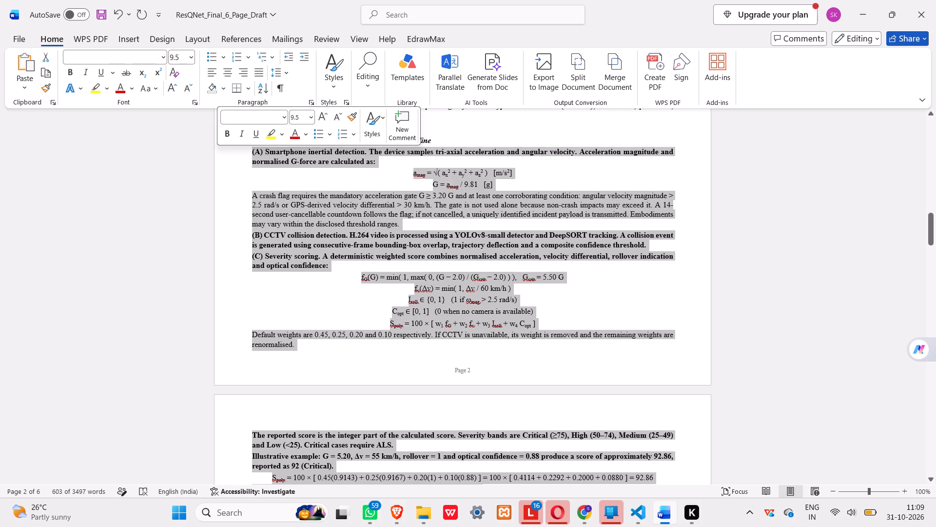
key(ctrl+c)
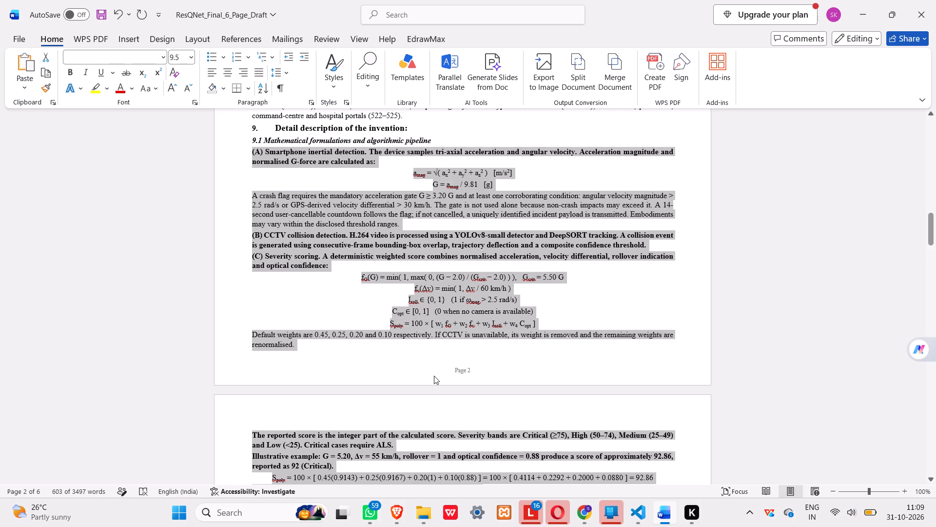
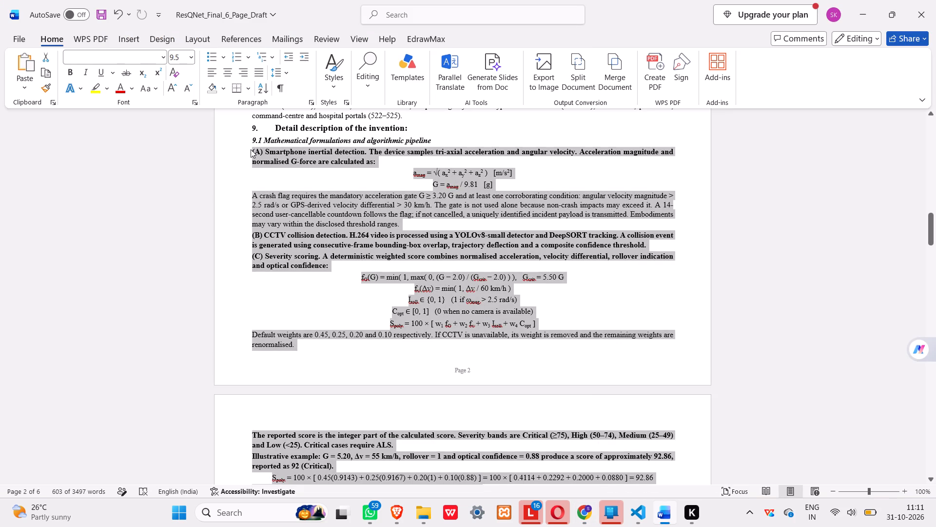
click(251, 149)
drag(251, 149, 432, 420)
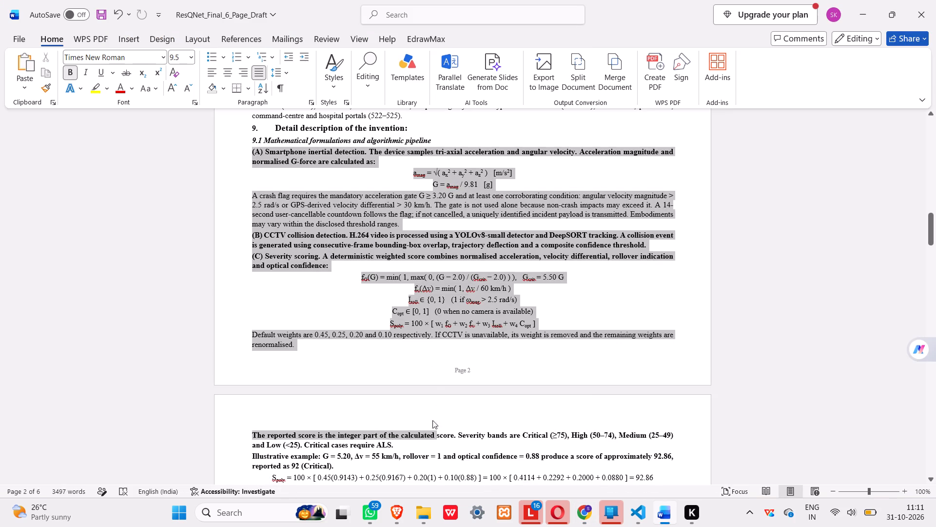
drag(432, 420, 373, 157)
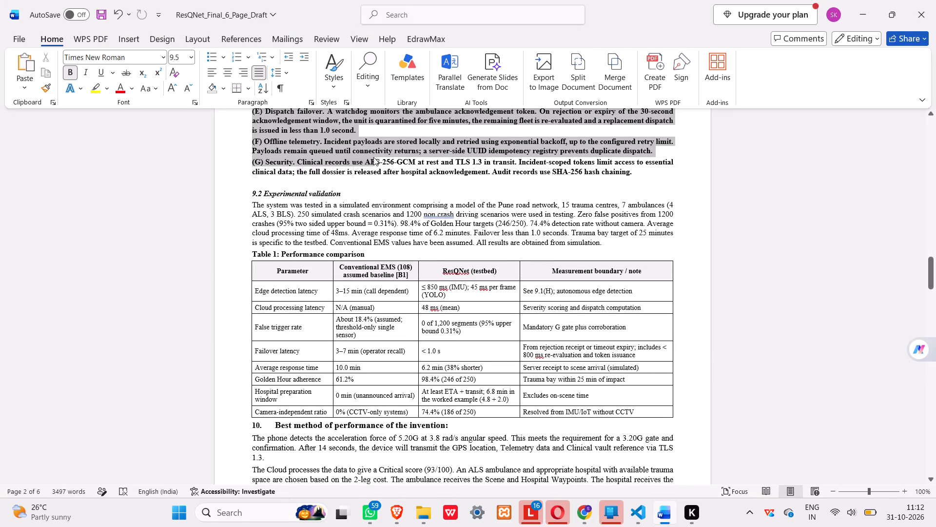
drag(373, 157, 632, 174)
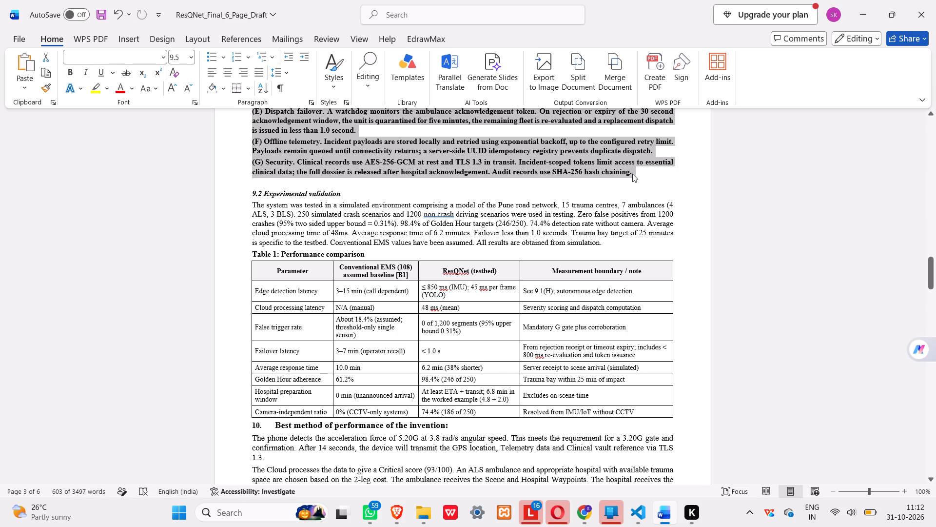
key(ctrl+v)
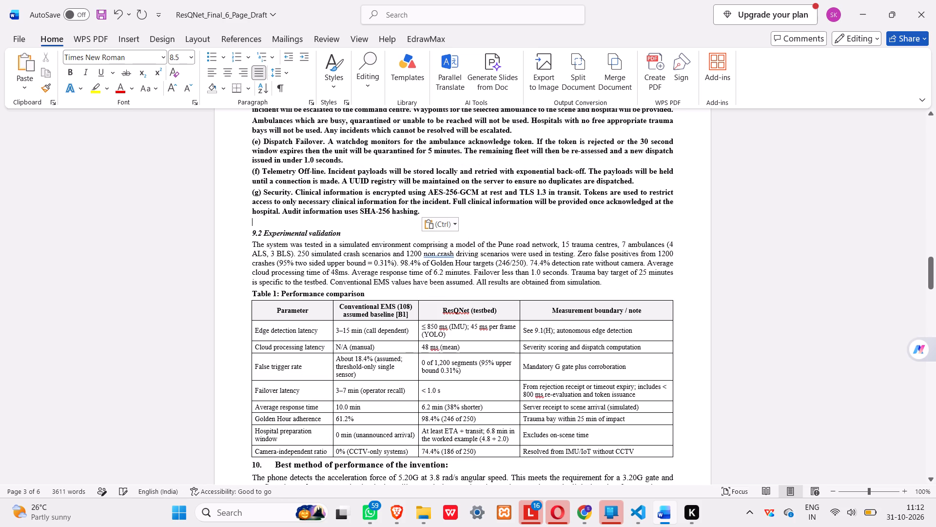
Remove bold from and centre the two formulas and the crash-flag paragraph under (a) Inertial Detection.
scroll(515, 159, up, 2)
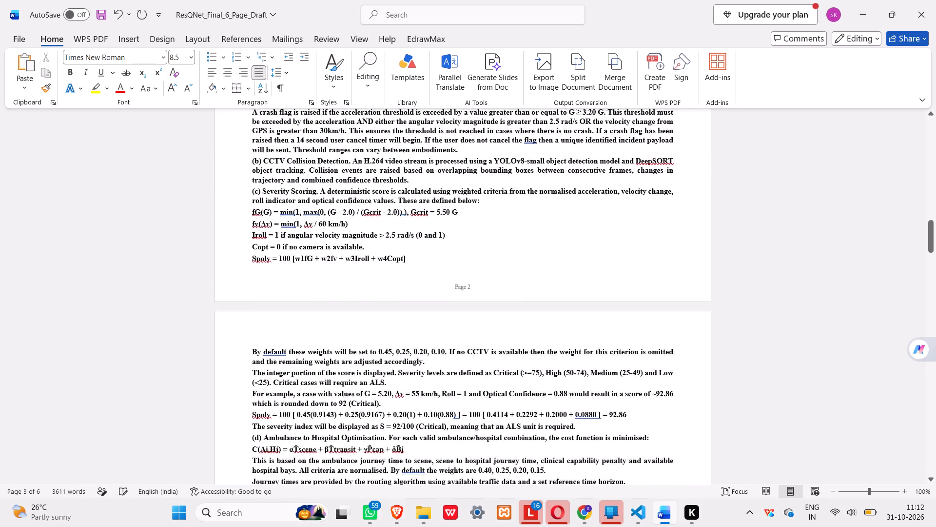
scroll(515, 159, up, 3)
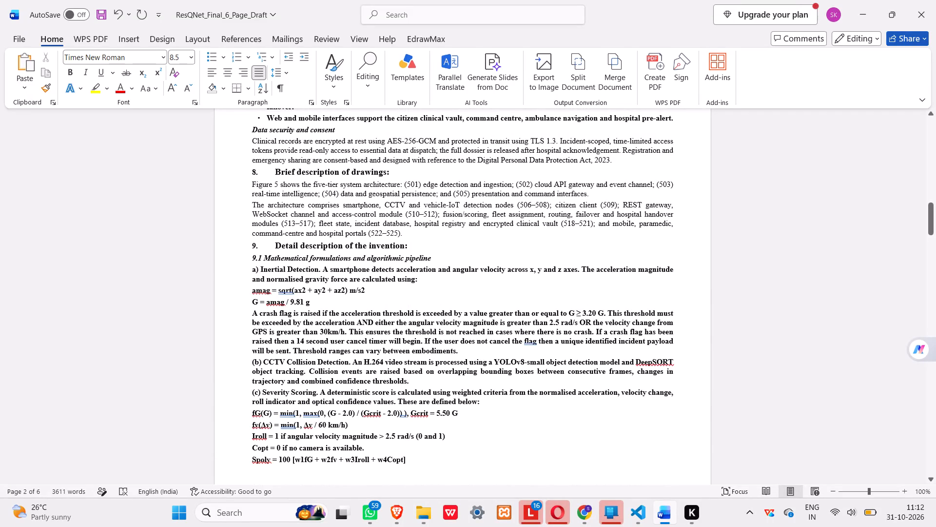
drag(251, 289, 311, 305)
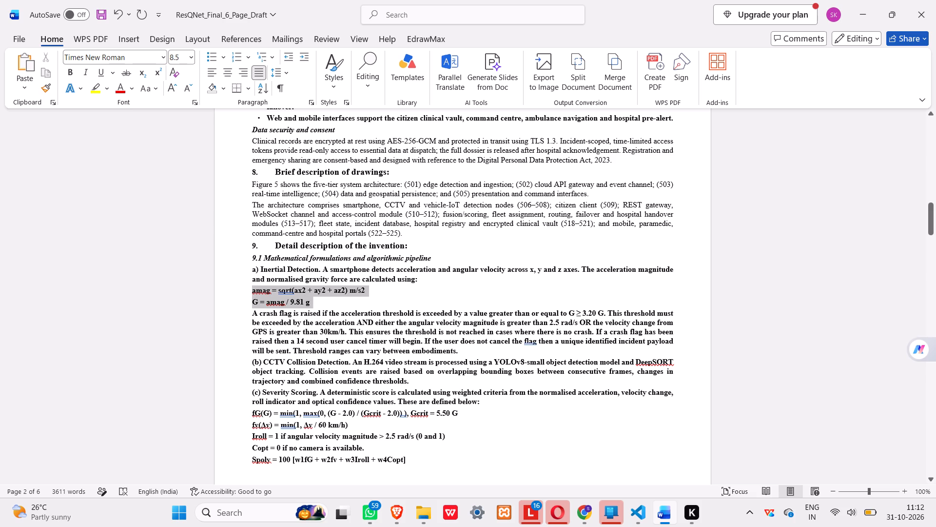
drag(311, 305, 480, 355)
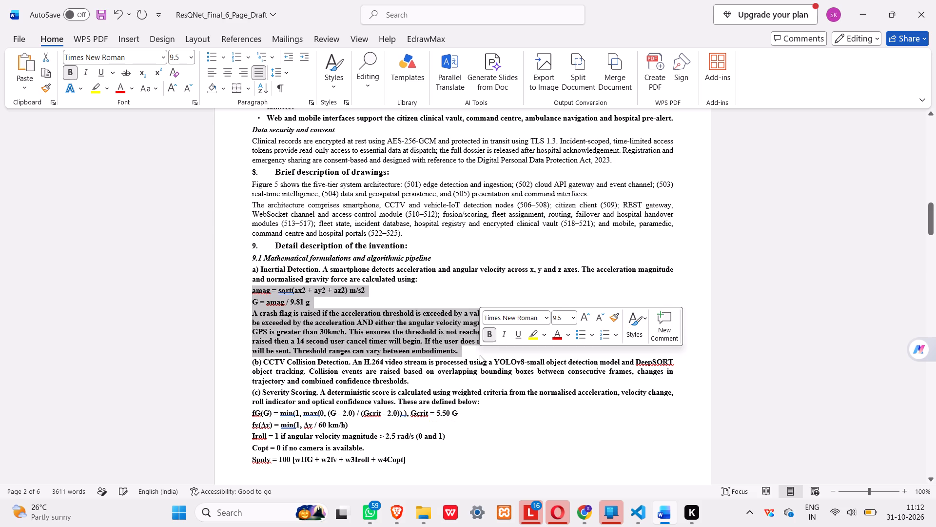
click(488, 337)
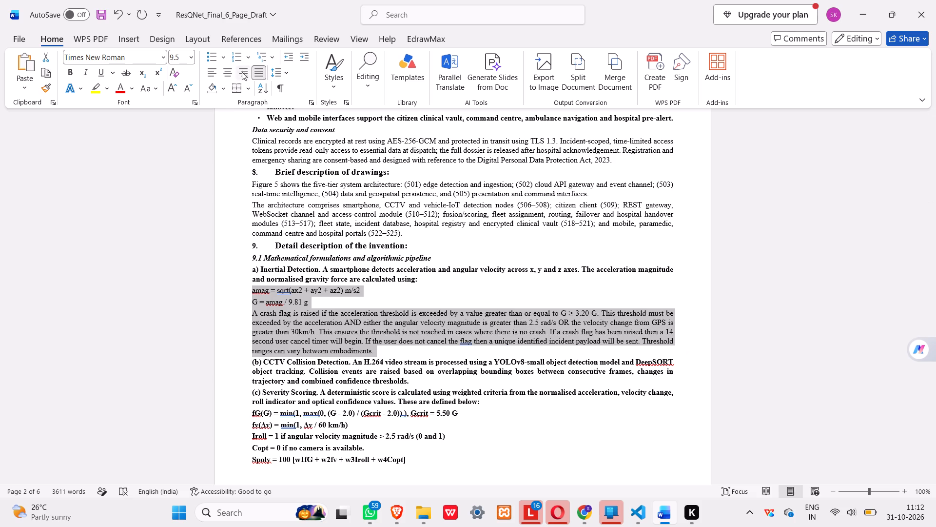
click(229, 72)
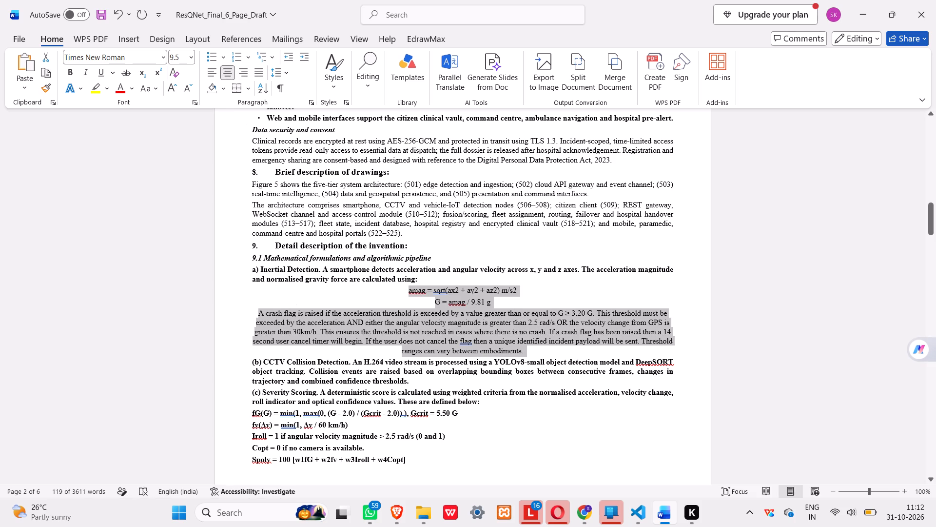
click(292, 298)
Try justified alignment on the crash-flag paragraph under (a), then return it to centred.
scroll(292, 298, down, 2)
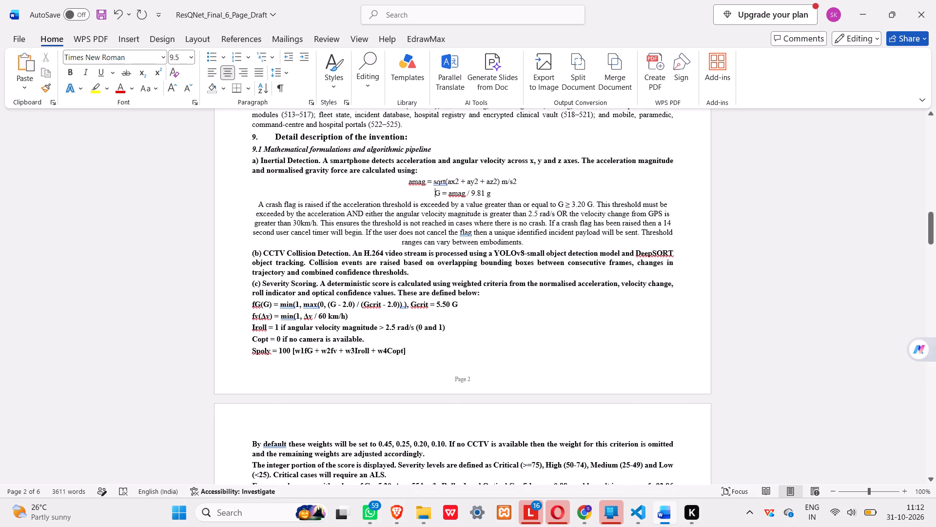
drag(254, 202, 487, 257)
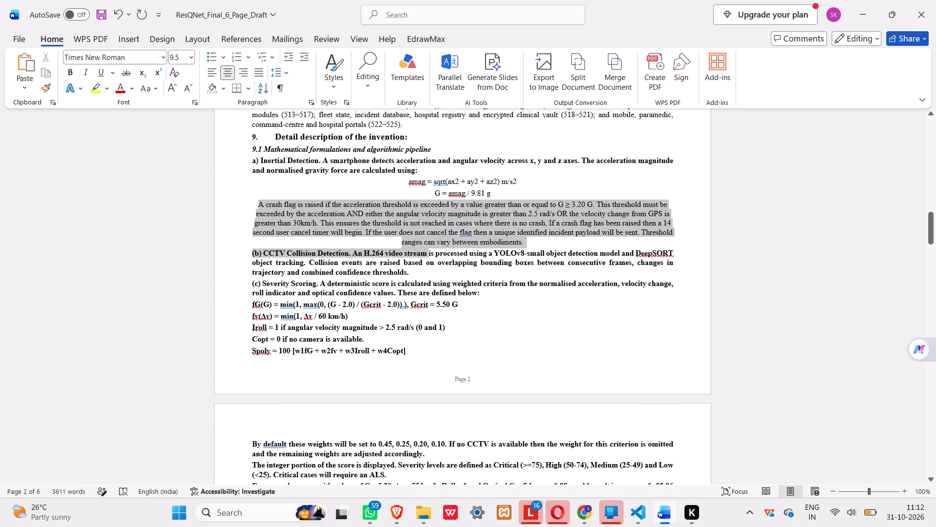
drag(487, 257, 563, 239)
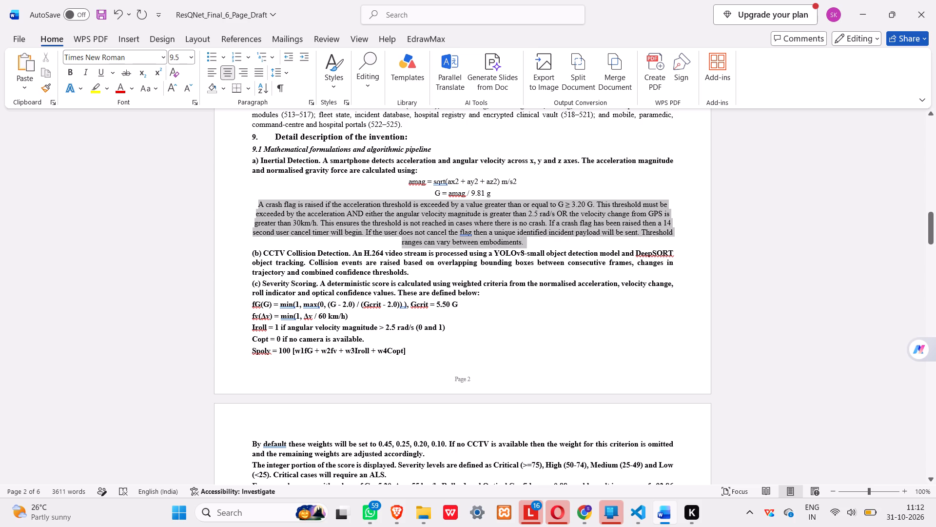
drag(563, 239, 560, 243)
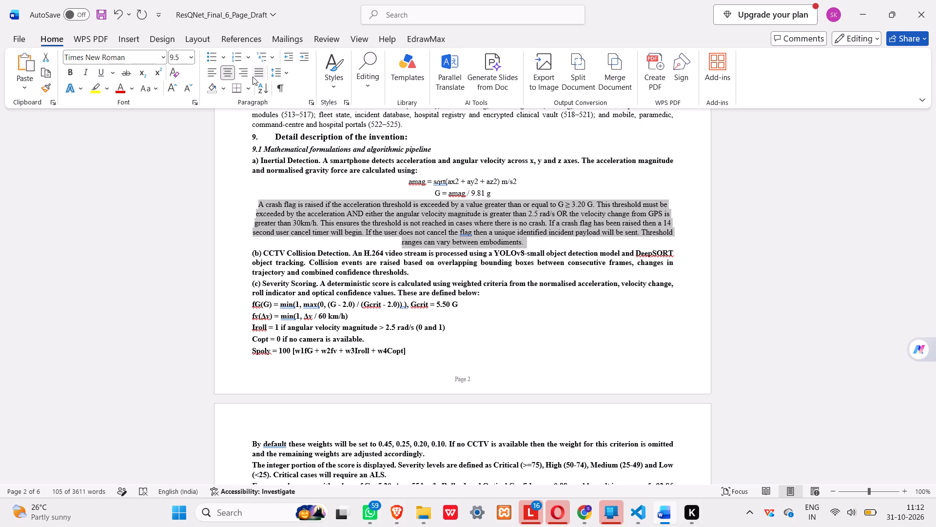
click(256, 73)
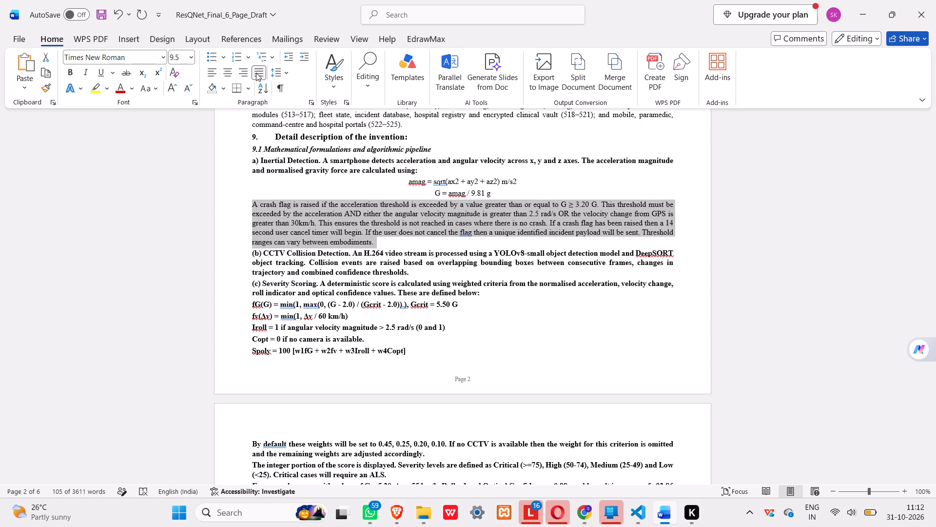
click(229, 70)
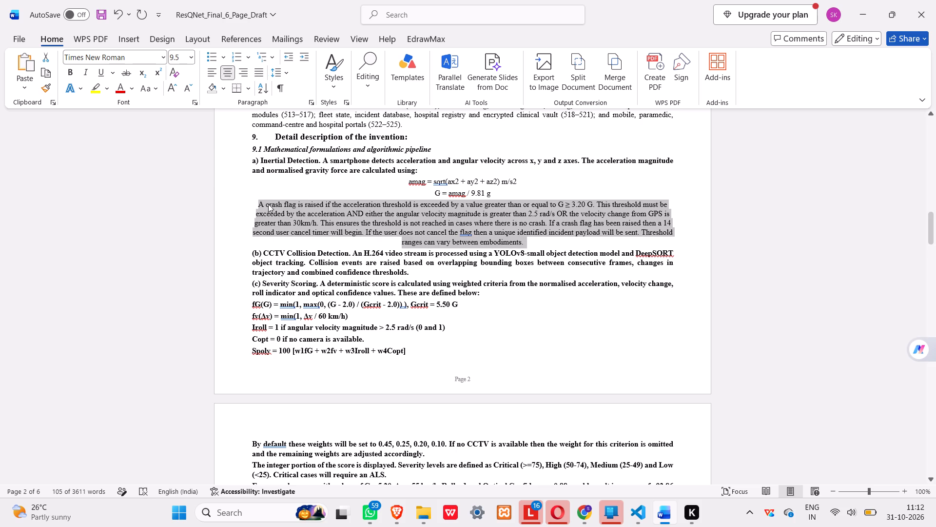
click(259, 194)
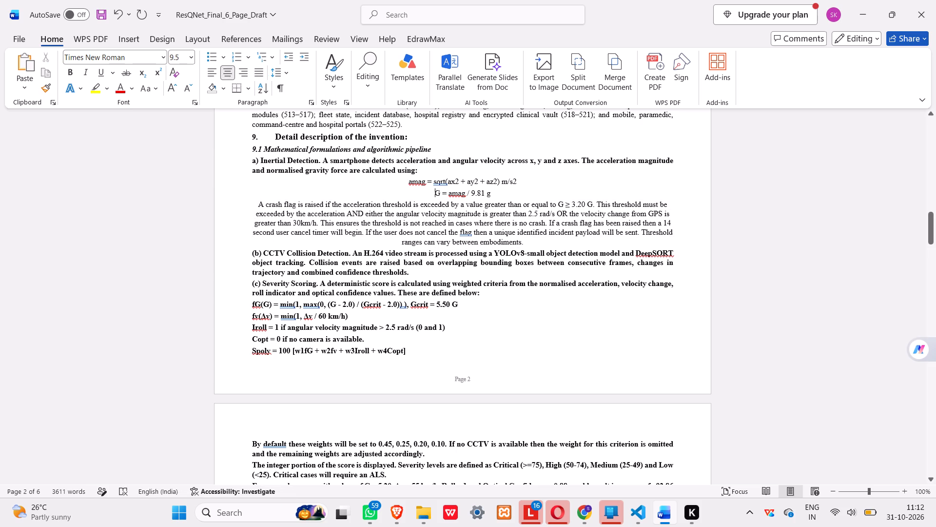
Remove bold from and centre the text under (c) Severity Scoring, from the fG(G) formula through the severity index line.
scroll(293, 268, up, 1)
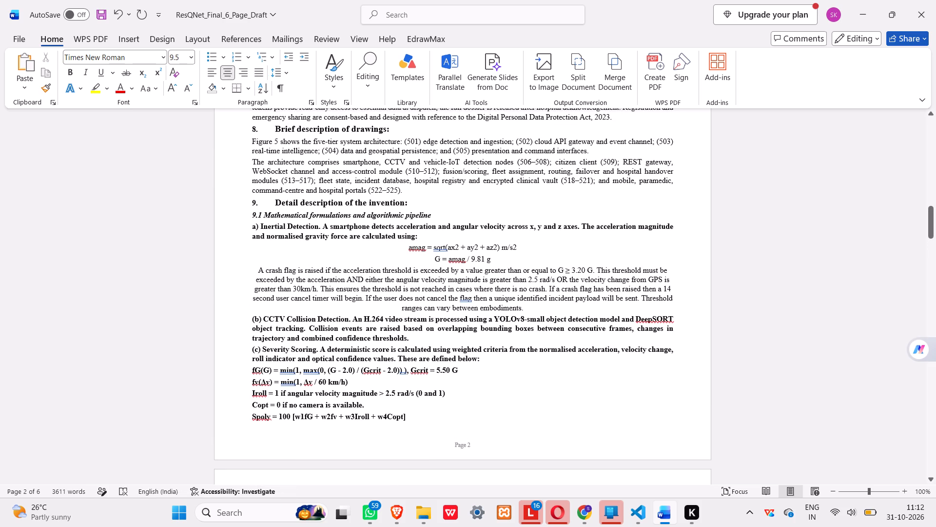
scroll(260, 331, down, 2)
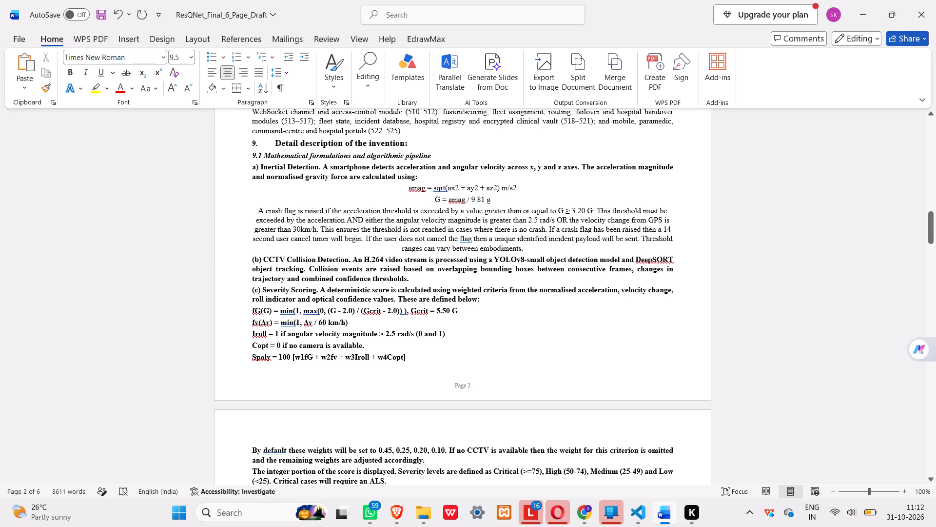
scroll(279, 295, down, 1)
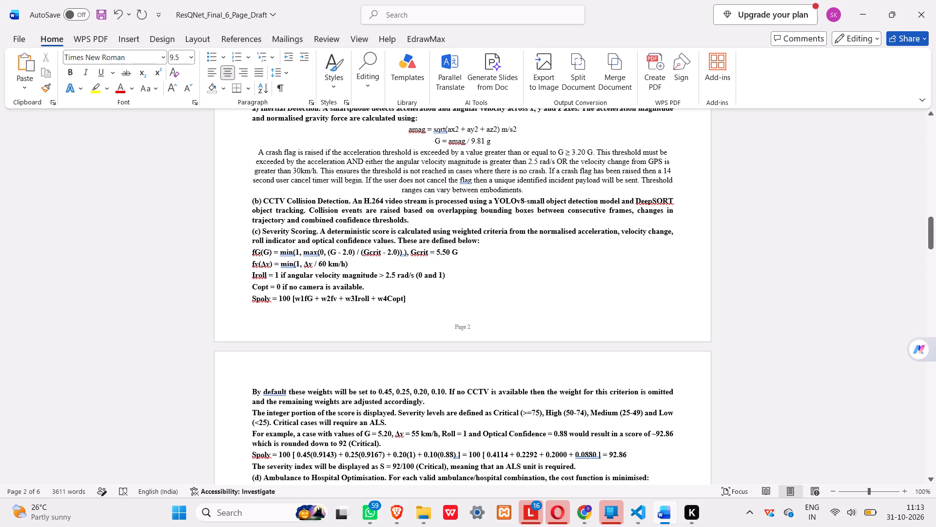
drag(250, 248, 430, 357)
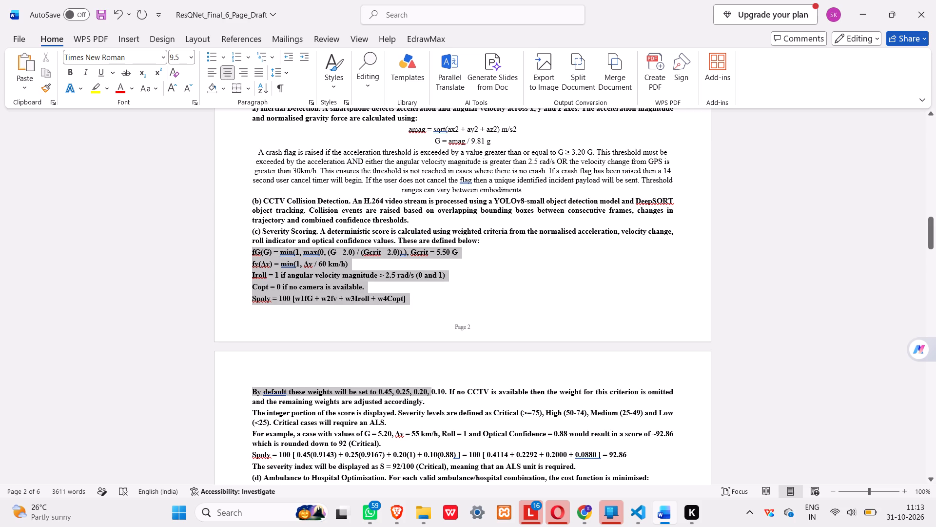
drag(430, 357, 583, 466)
click(592, 447)
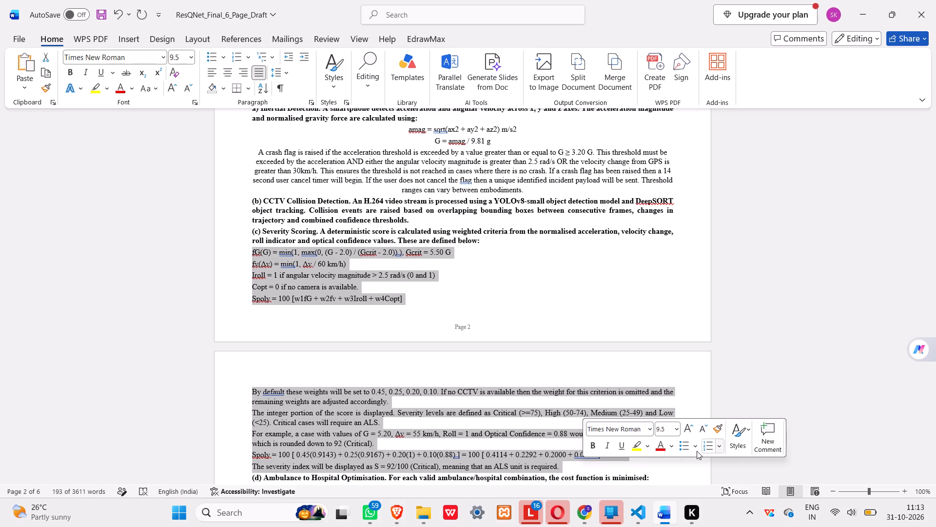
click(234, 74)
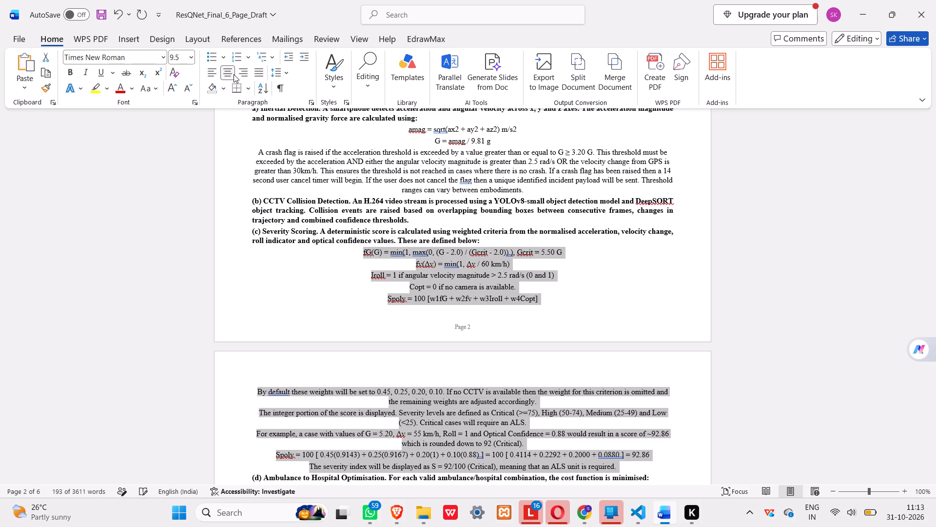
click(376, 254)
Remove bold from and centre the text under (d) Ambulance to Hospital Optimisation, from the C(Ai,Hj) formula through the unresolved-incidents paragraph.
scroll(376, 254, down, 1)
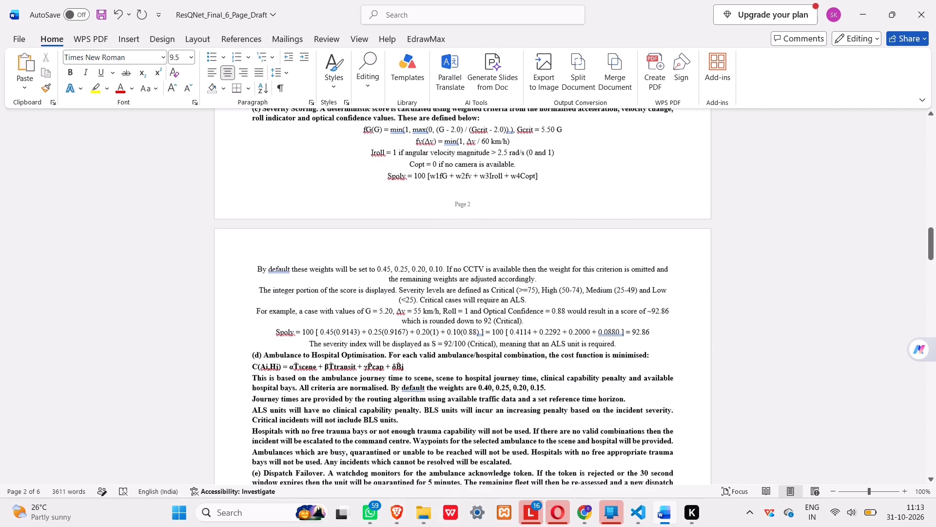
scroll(309, 263, down, 1)
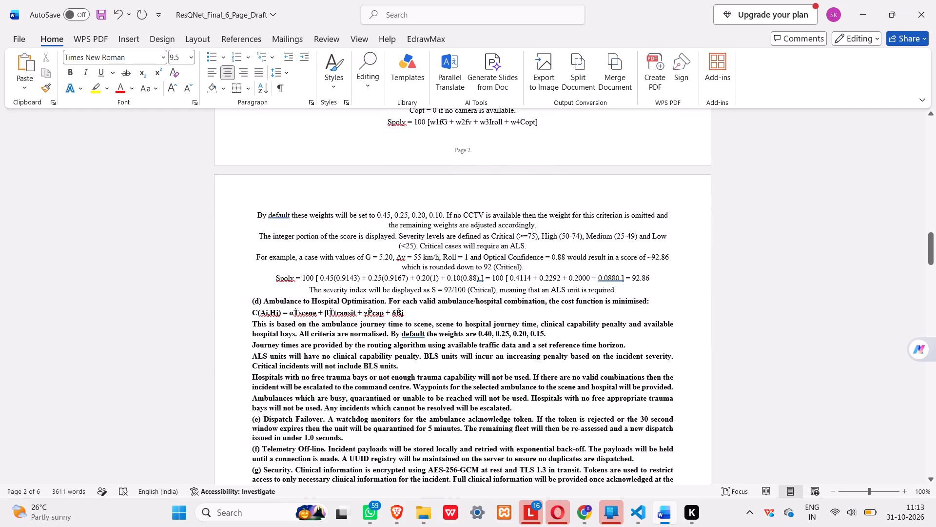
scroll(309, 263, down, 1)
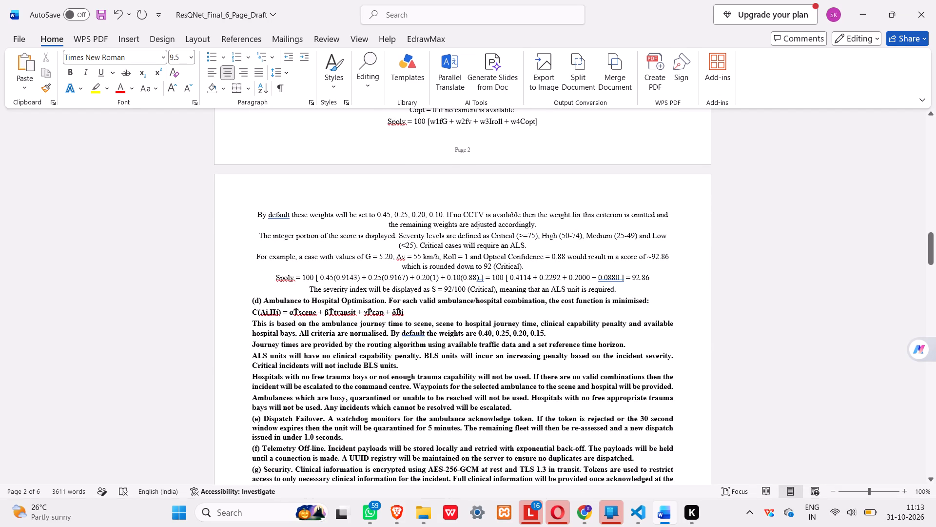
scroll(256, 316, down, 1)
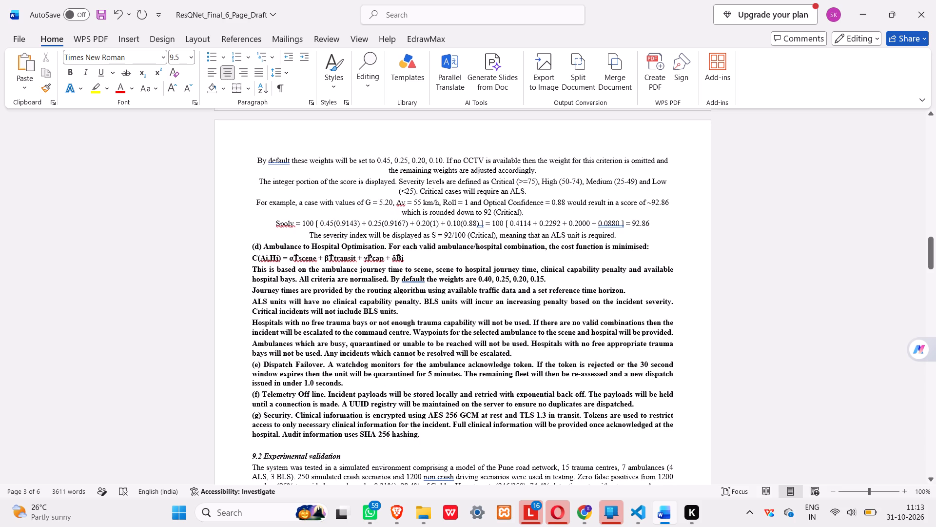
drag(251, 261, 404, 351)
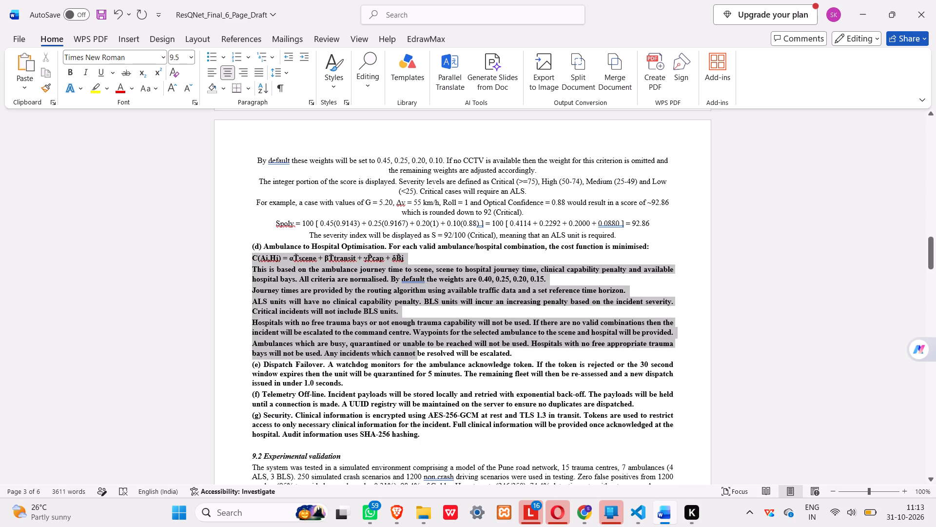
drag(404, 351, 543, 358)
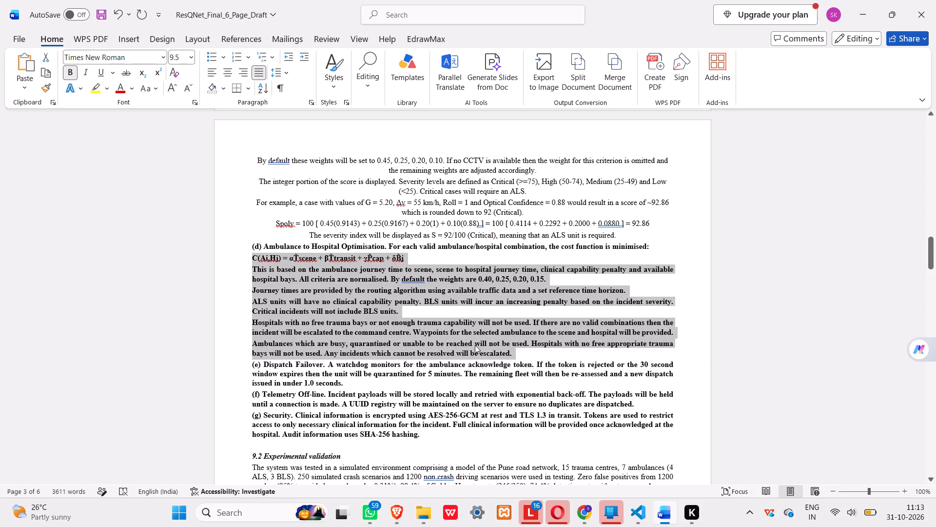
click(71, 69)
click(231, 71)
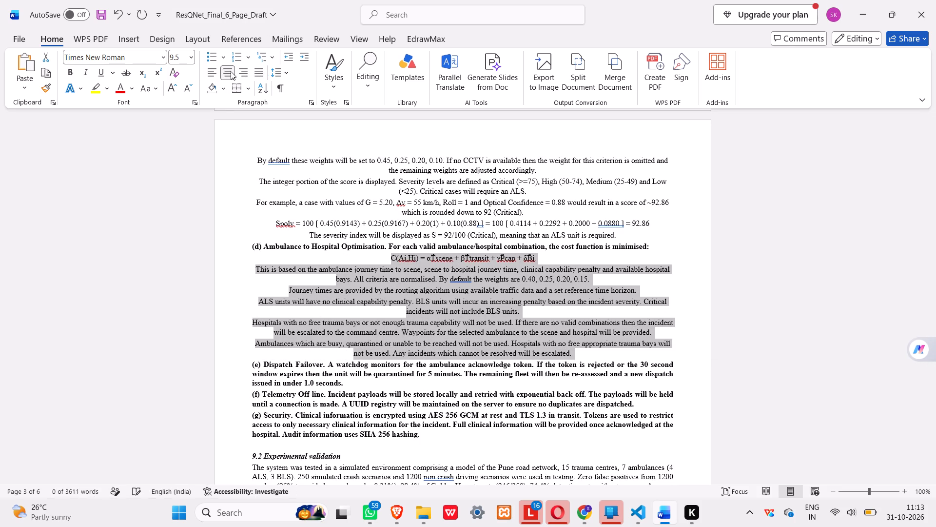
click(288, 285)
Review the formatting of section 9.1 through (g) Security and section 9.2, and of the text back up to section 7.
scroll(288, 285, down, 1)
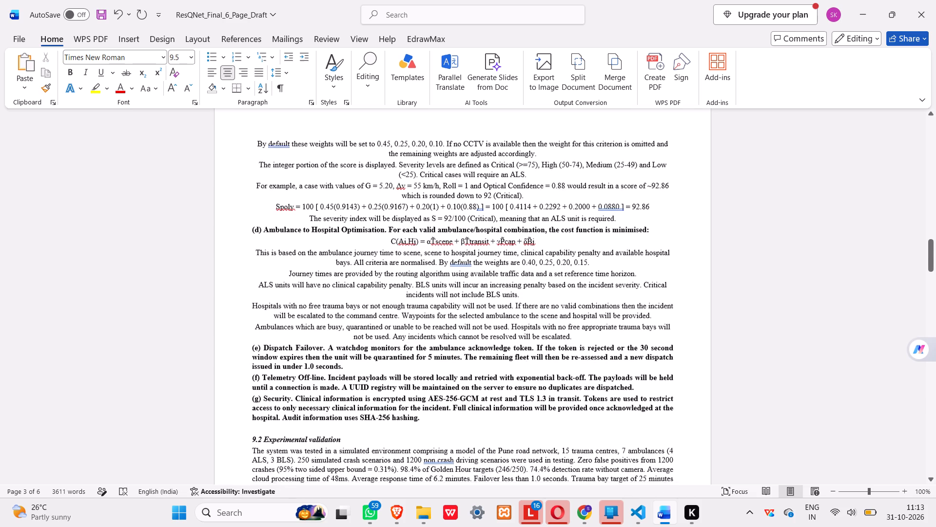
scroll(288, 285, down, 1)
scroll(288, 349, down, 1)
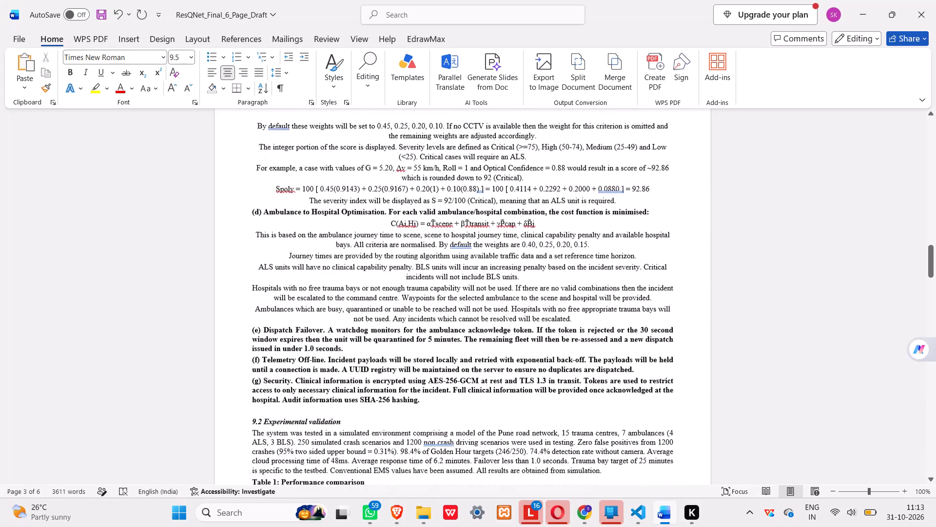
scroll(288, 349, down, 1)
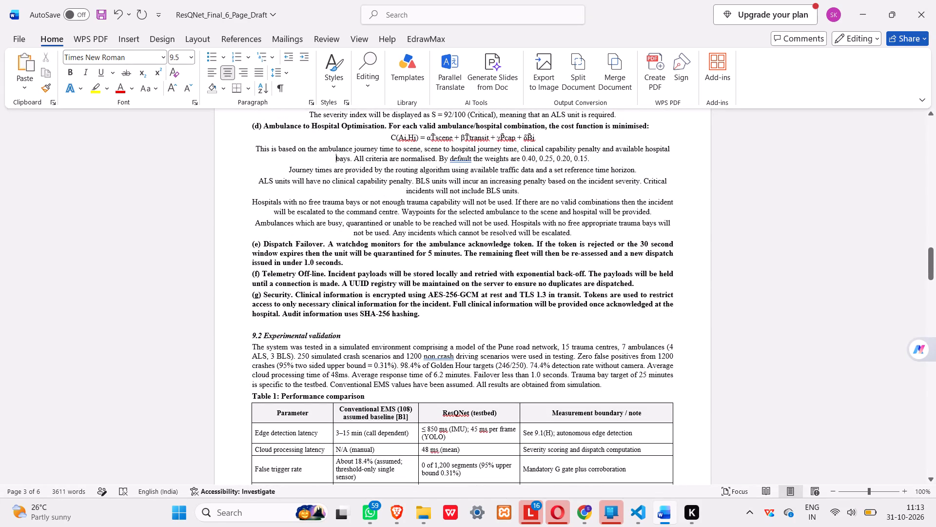
click(344, 320)
scroll(344, 320, up, 4)
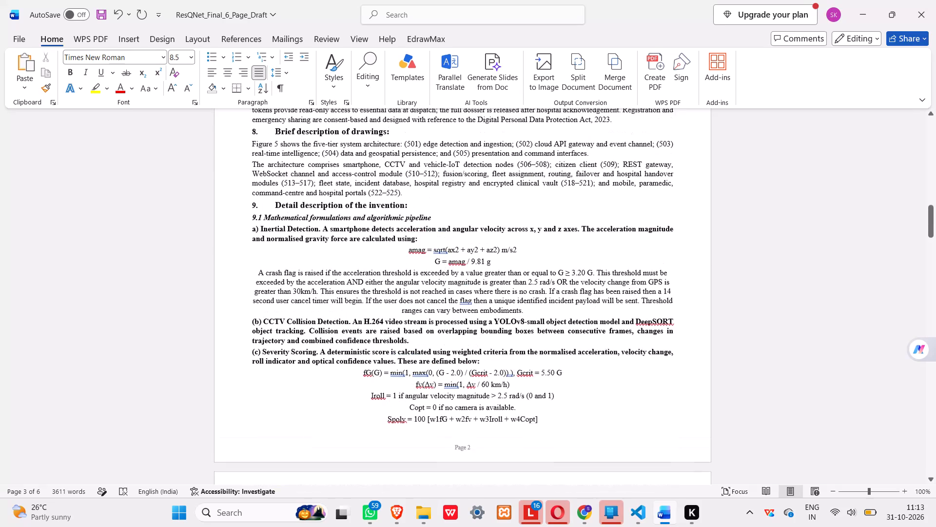
scroll(344, 320, up, 1)
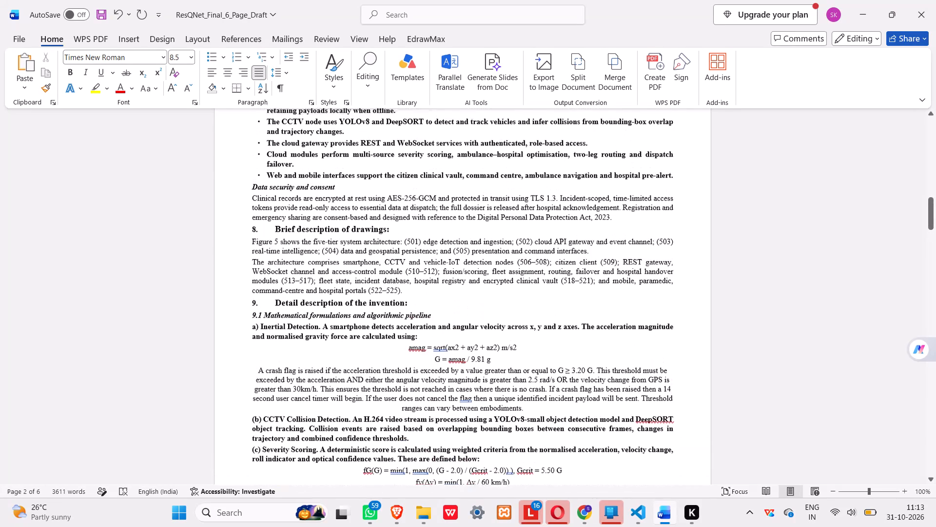
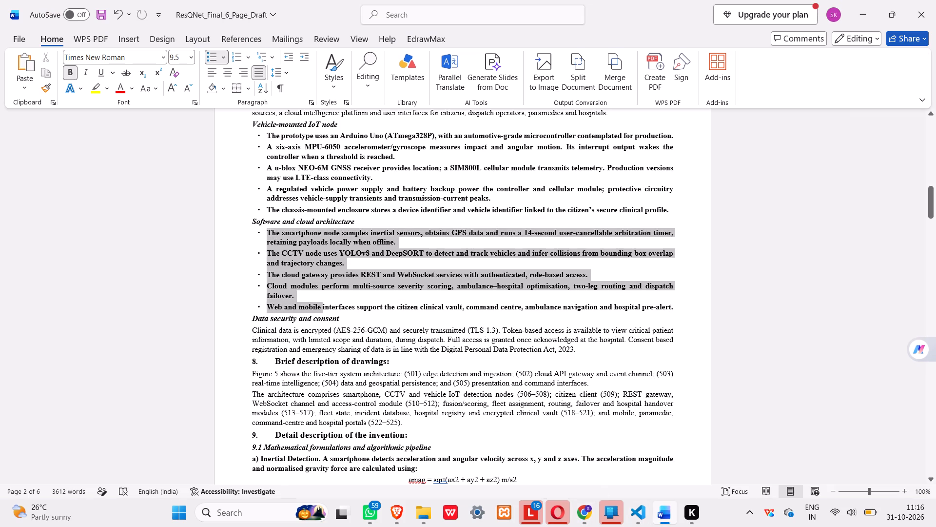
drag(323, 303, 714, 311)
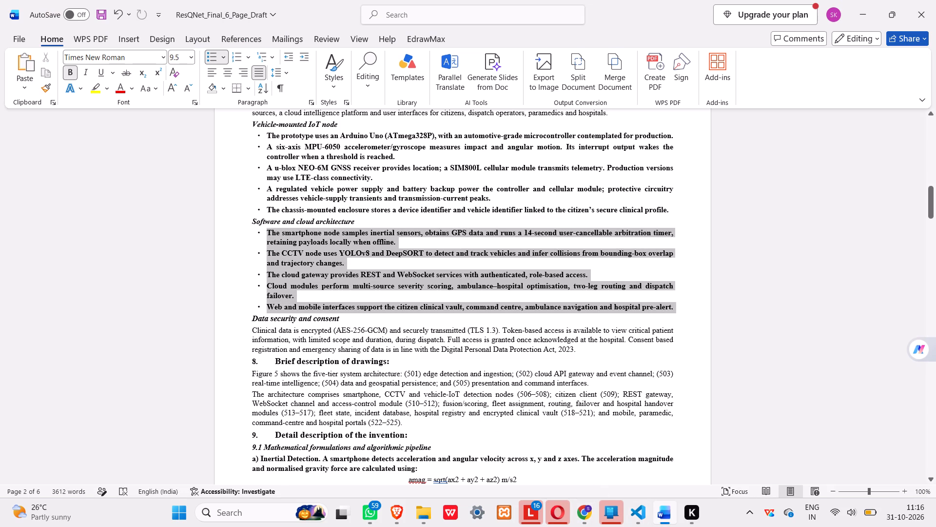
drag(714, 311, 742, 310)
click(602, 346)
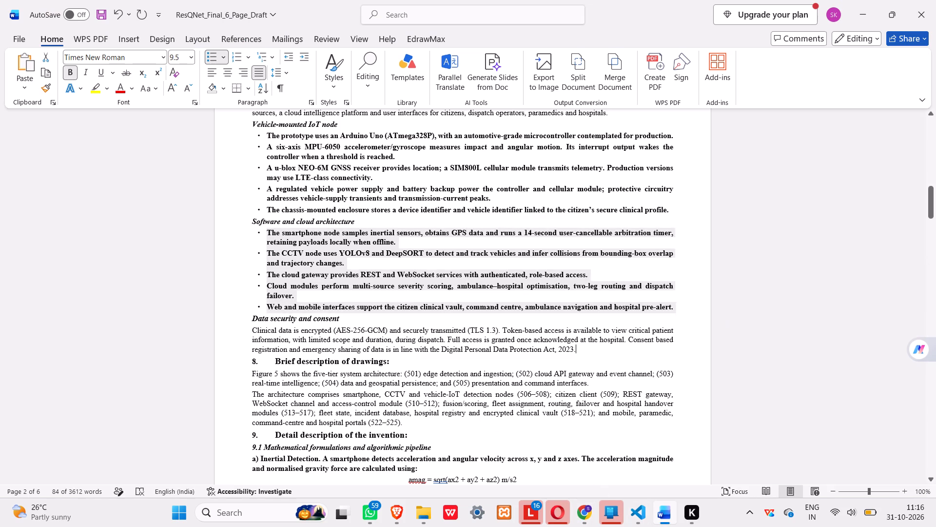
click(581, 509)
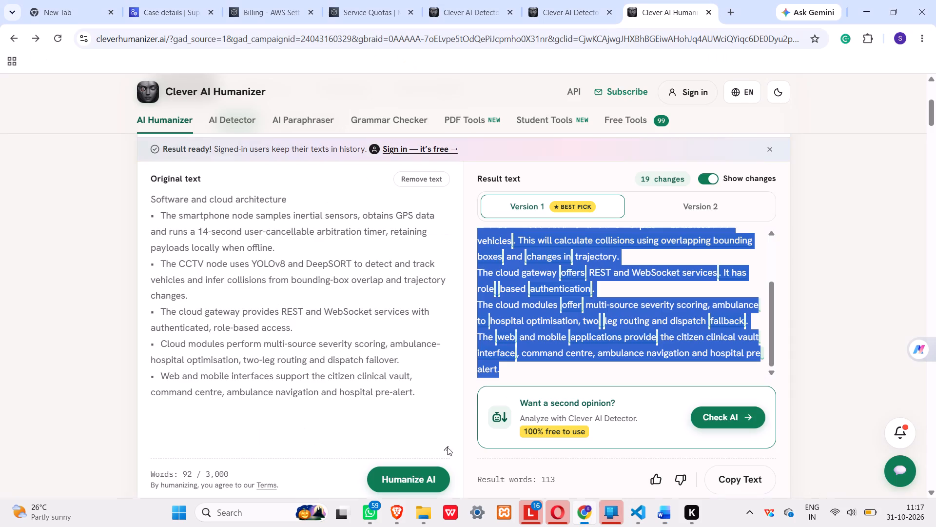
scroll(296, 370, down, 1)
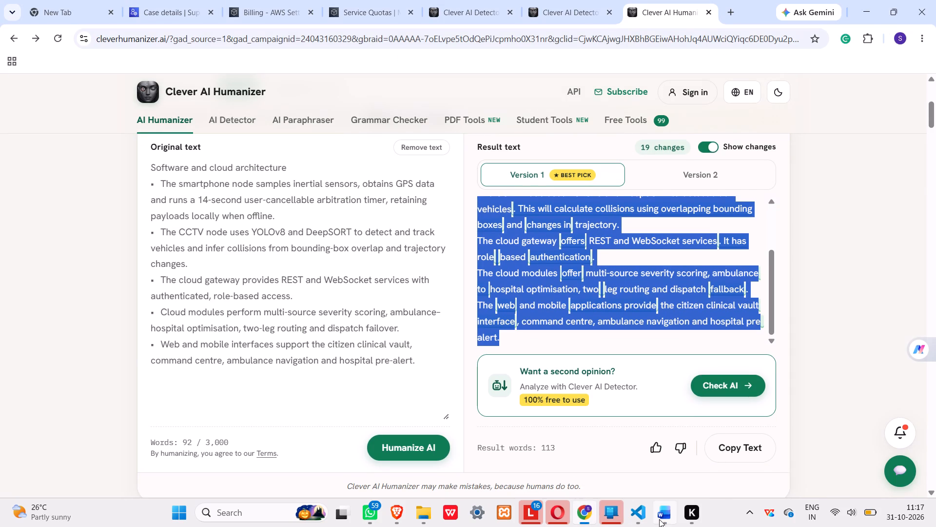
Switch to Word and add an unbulleted blank line after the last Software and cloud architecture bullet.
click(659, 517)
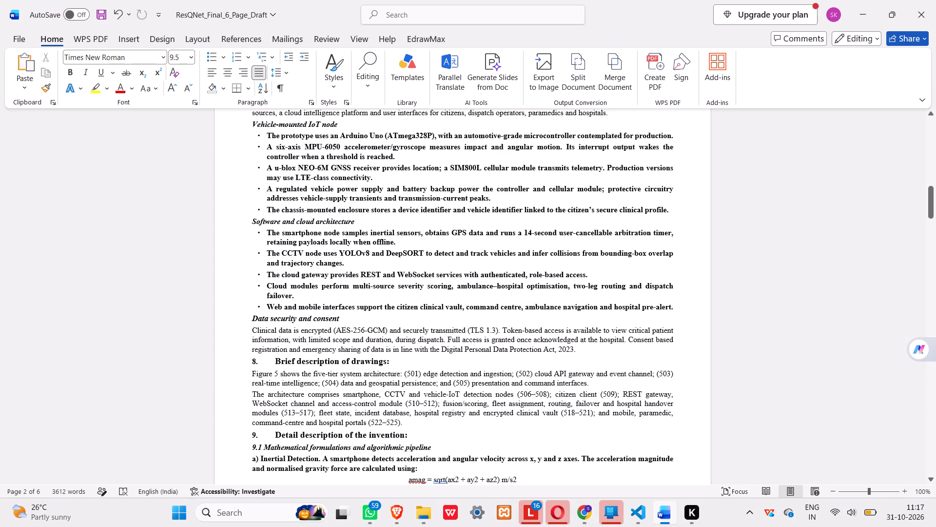
drag(675, 306, 573, 291)
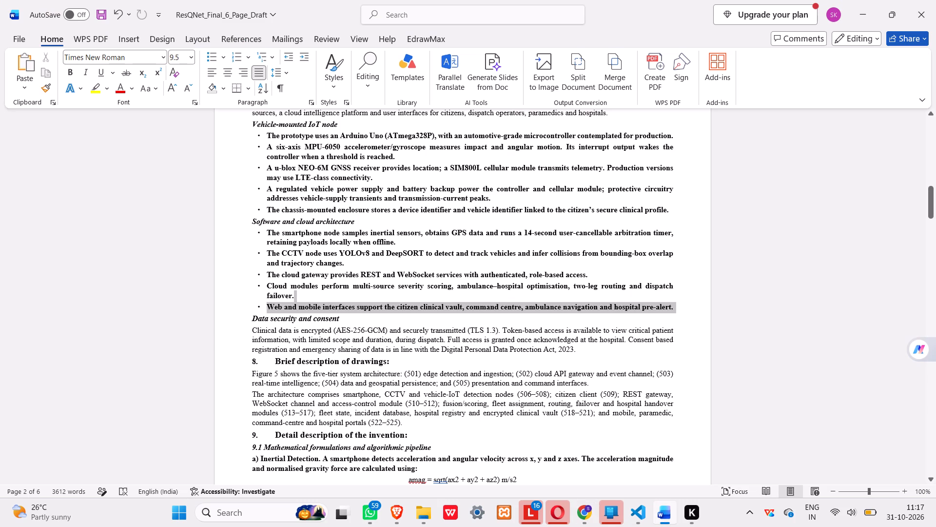
click(689, 305)
key(Return)
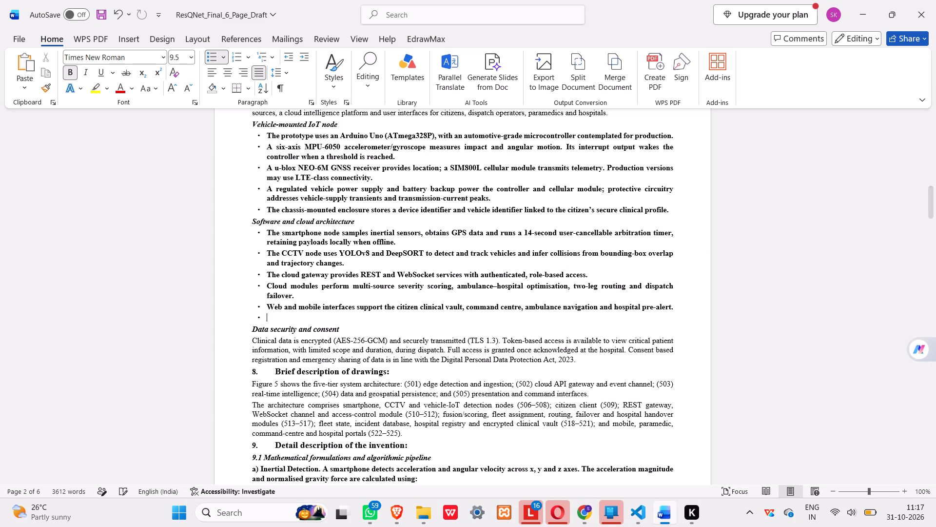
key(BackSpace)
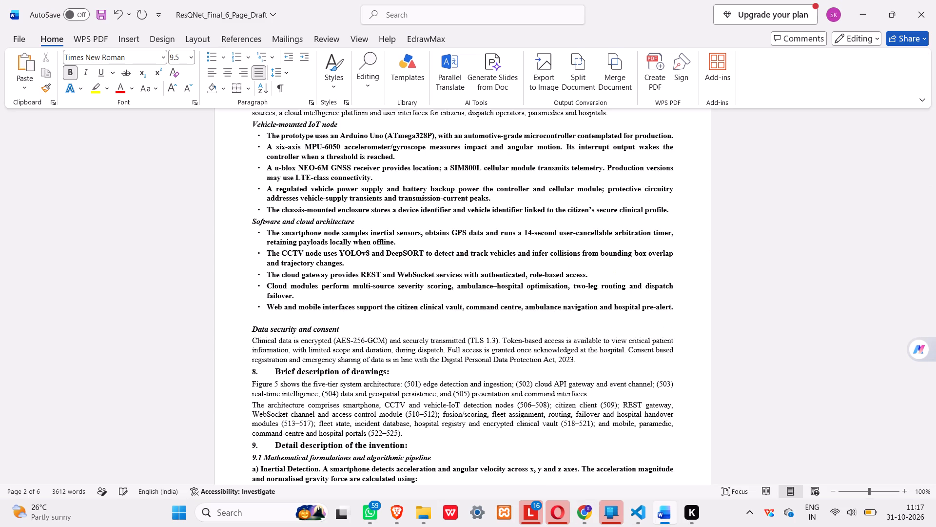
Replace the five bullets under Software and cloud architecture in section 7 with the copied humanized sentences.
drag(683, 309, 300, 216)
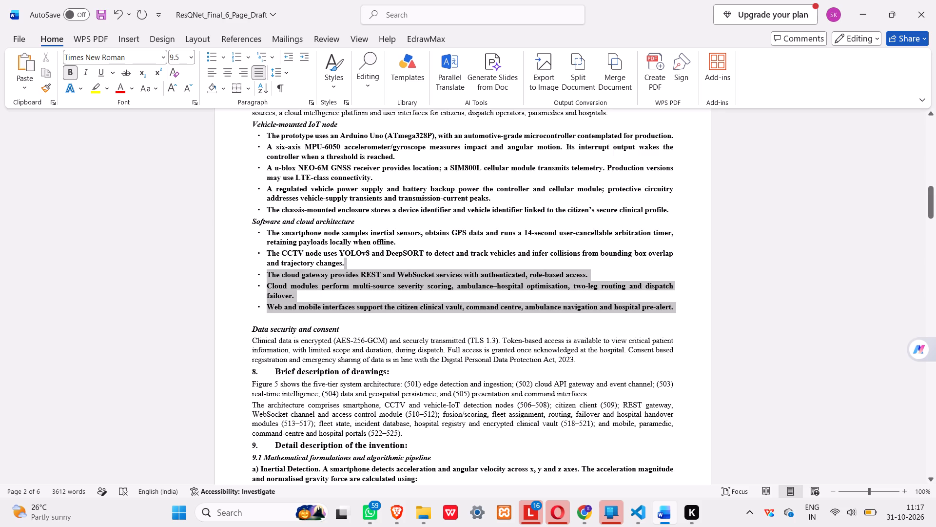
drag(300, 216, 258, 234)
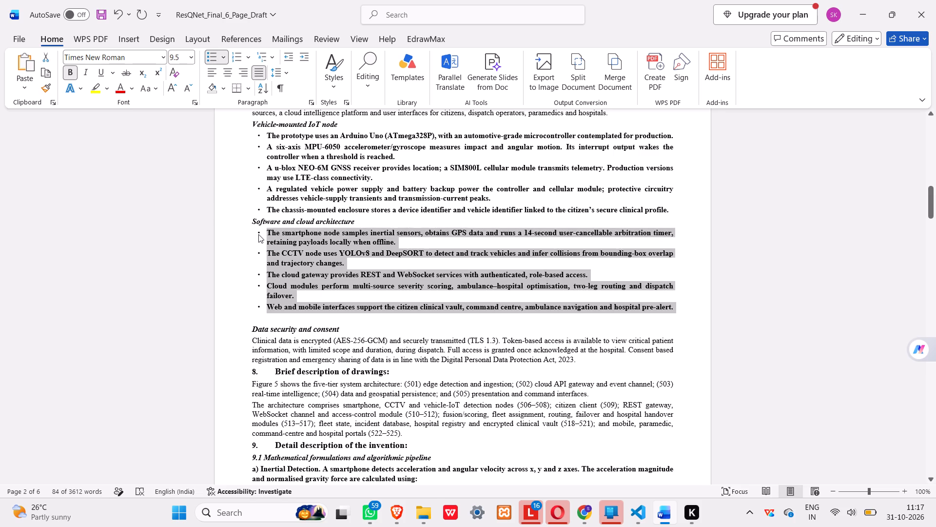
key(ctrl+v)
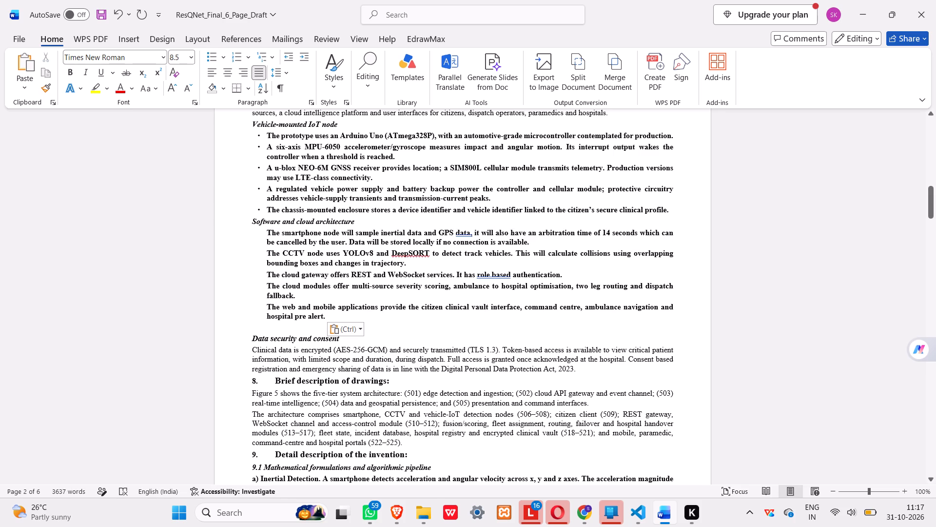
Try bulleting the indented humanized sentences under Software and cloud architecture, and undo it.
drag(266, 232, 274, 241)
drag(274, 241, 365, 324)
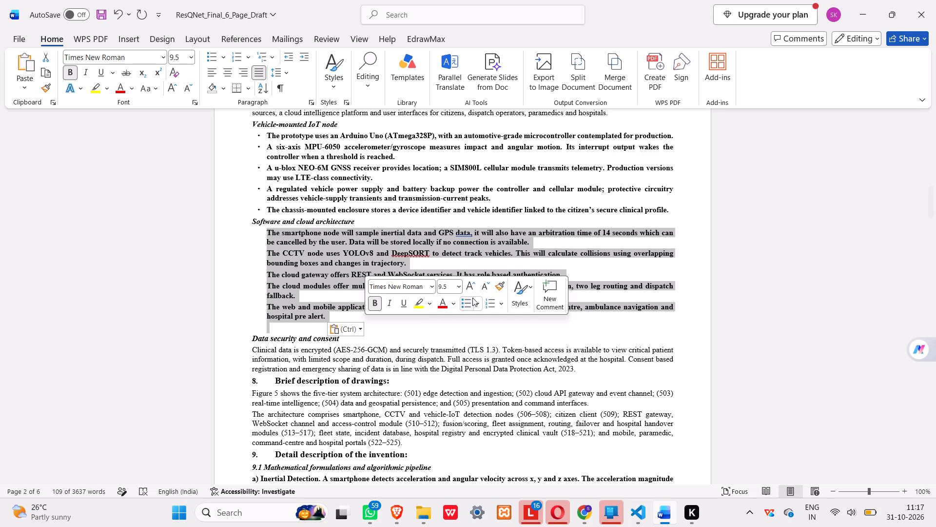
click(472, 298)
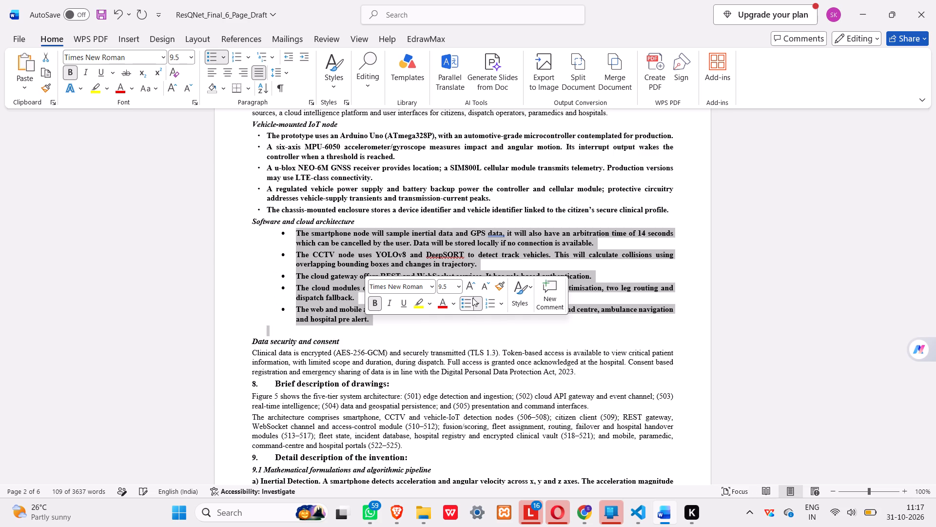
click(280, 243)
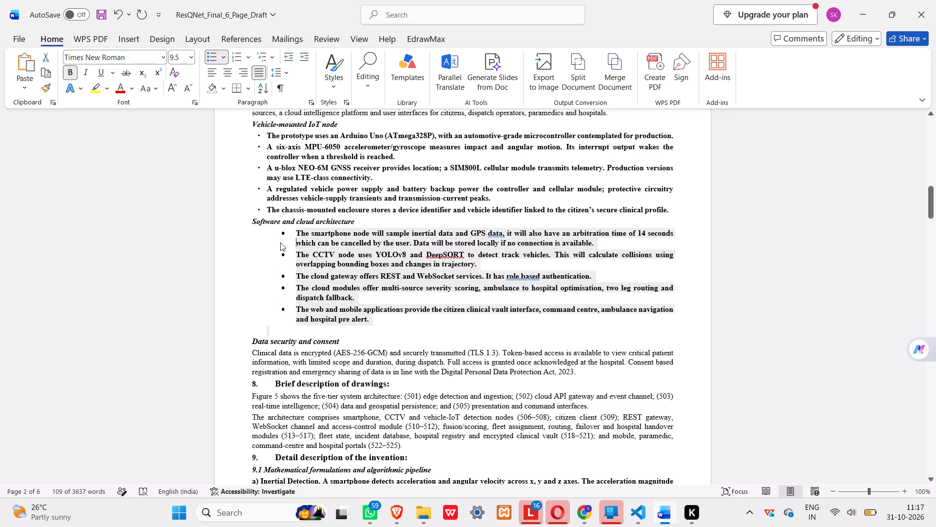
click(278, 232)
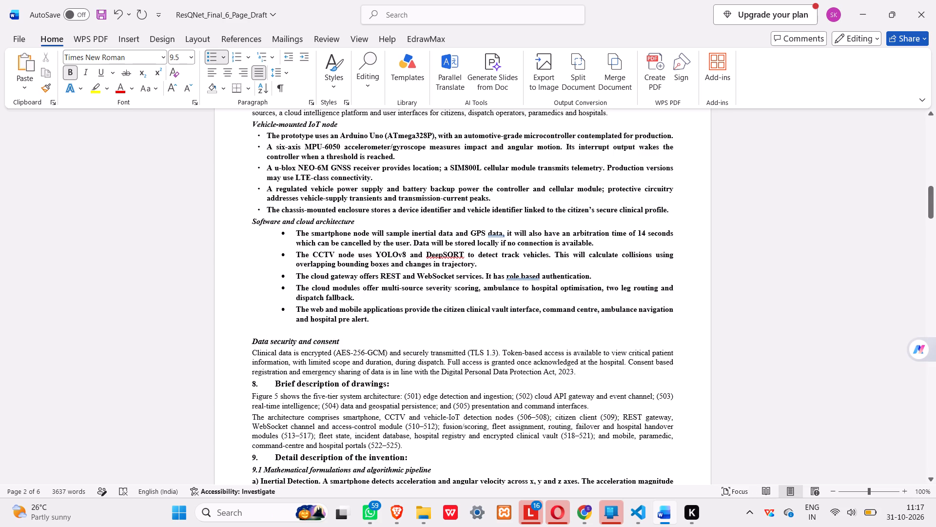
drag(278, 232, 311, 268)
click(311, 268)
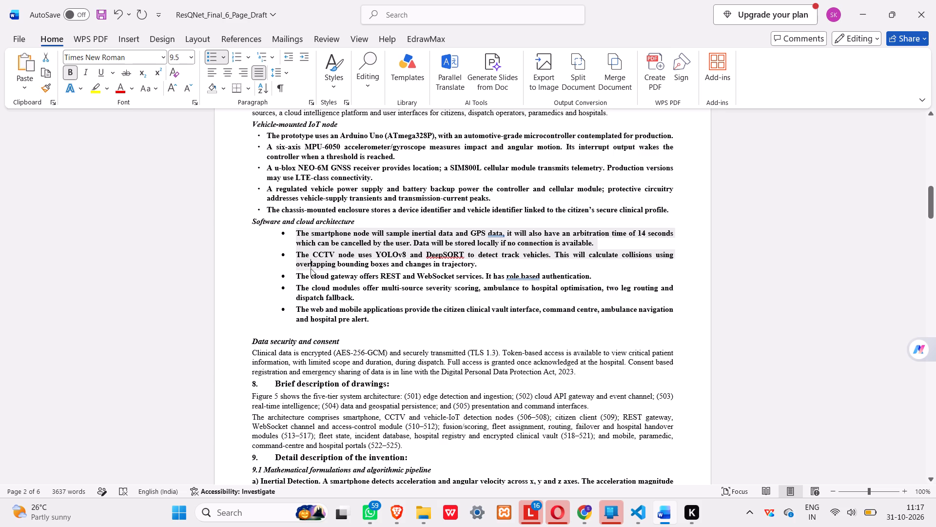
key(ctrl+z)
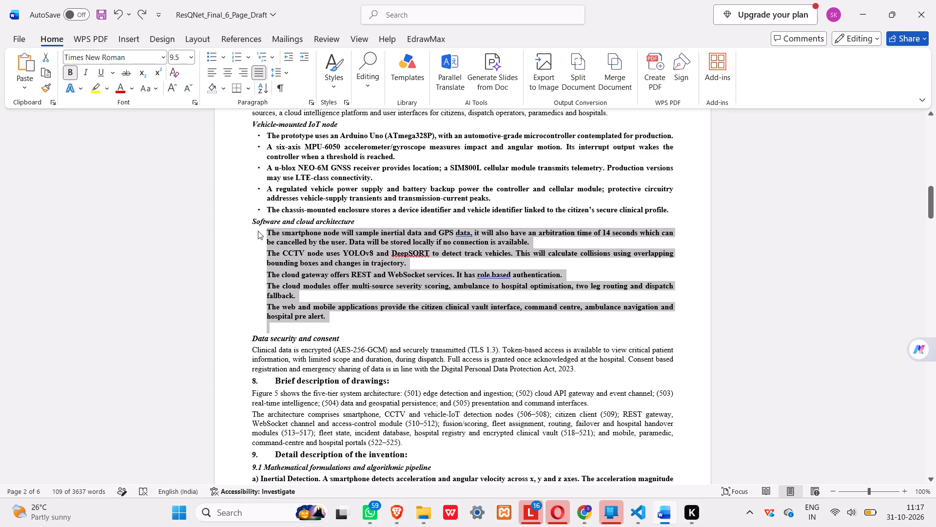
Remove the left indent from each of the five humanized sentences under Software and cloud architecture.
click(258, 231)
key(BackSpace)
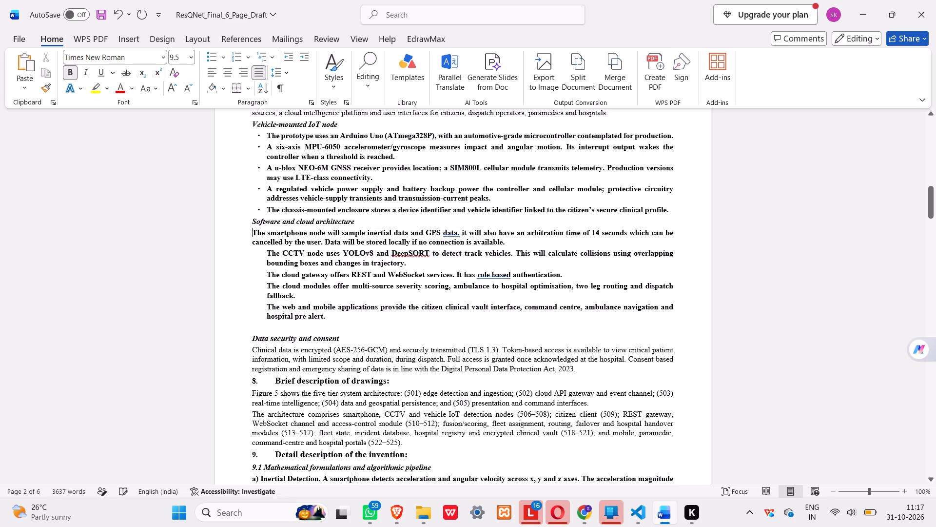
key(Down)
key(Down)
key(BackSpace)
key(Down)
key(Down)
key(BackSpace)
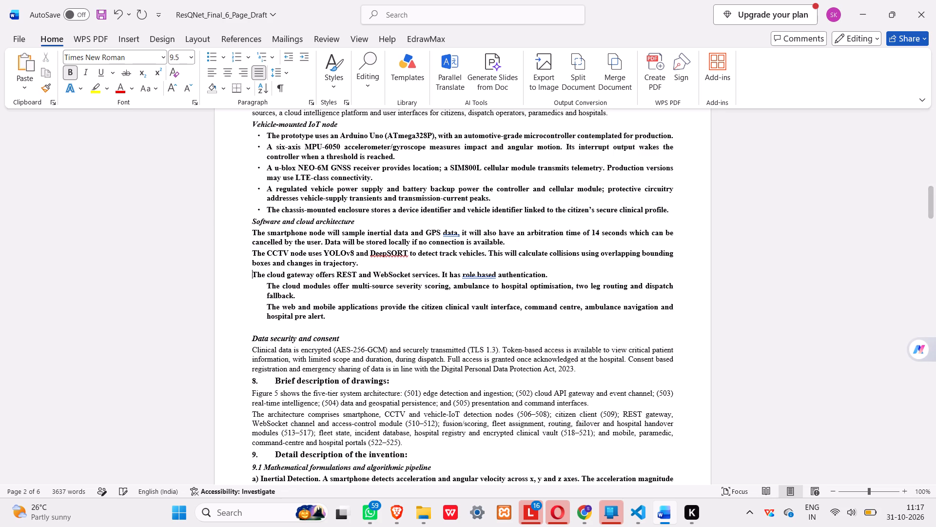
key(Down)
key(Down)
key(Up)
key(BackSpace)
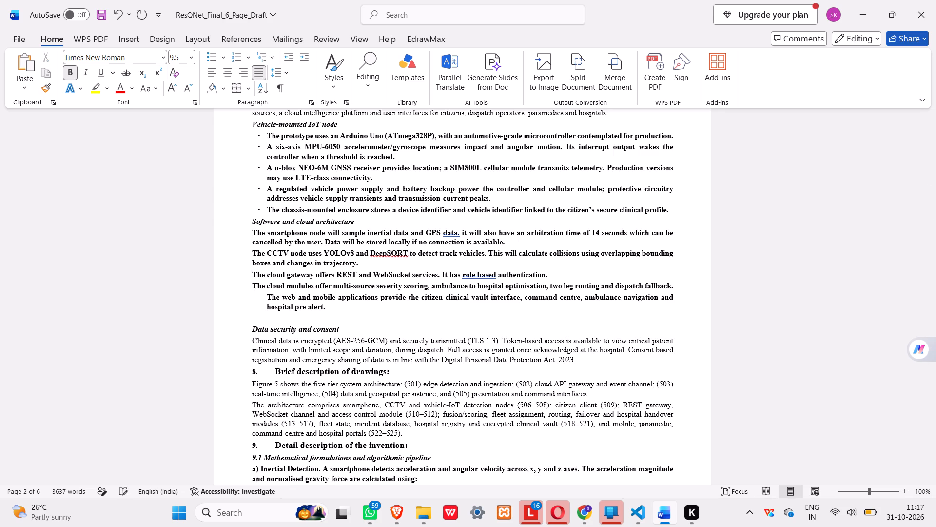
key(Down)
key(BackSpace)
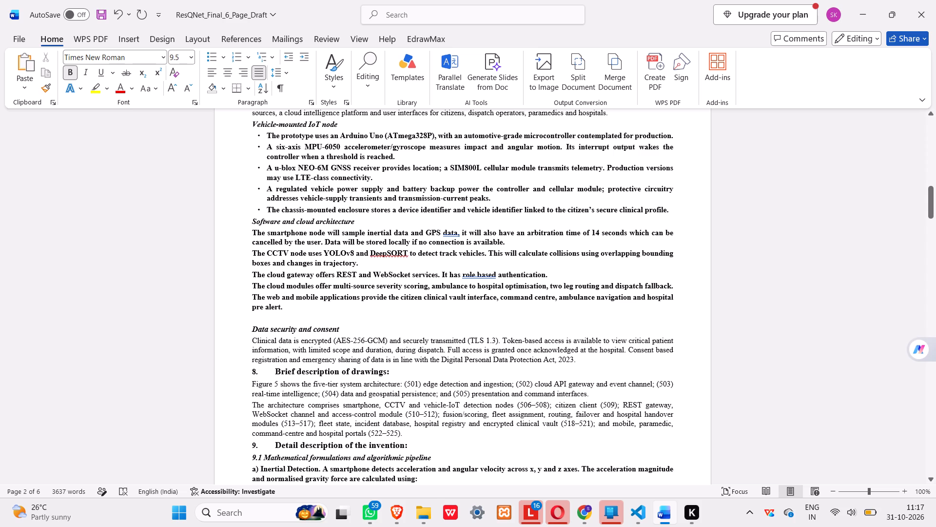
Format the five unindented sentences under Software and cloud architecture as a bulleted list.
click(286, 288)
drag(289, 305, 247, 233)
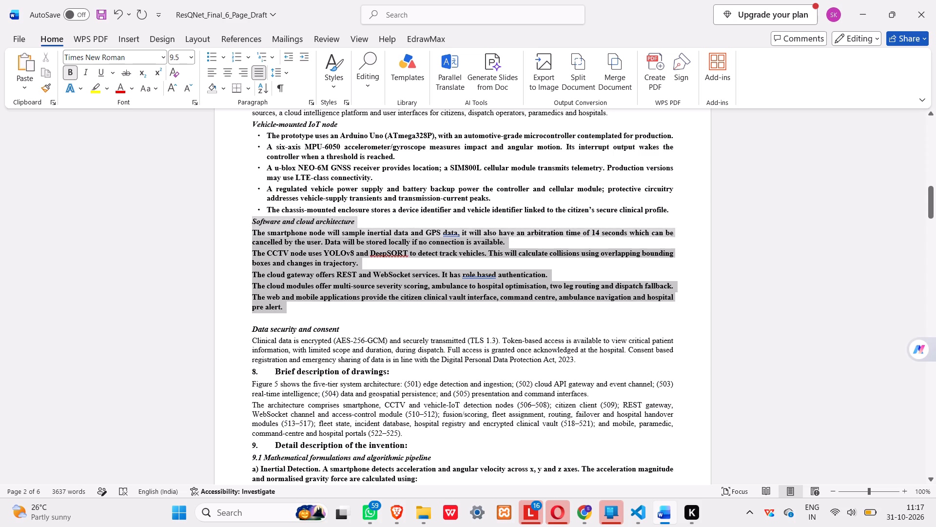
drag(247, 233, 247, 230)
click(346, 206)
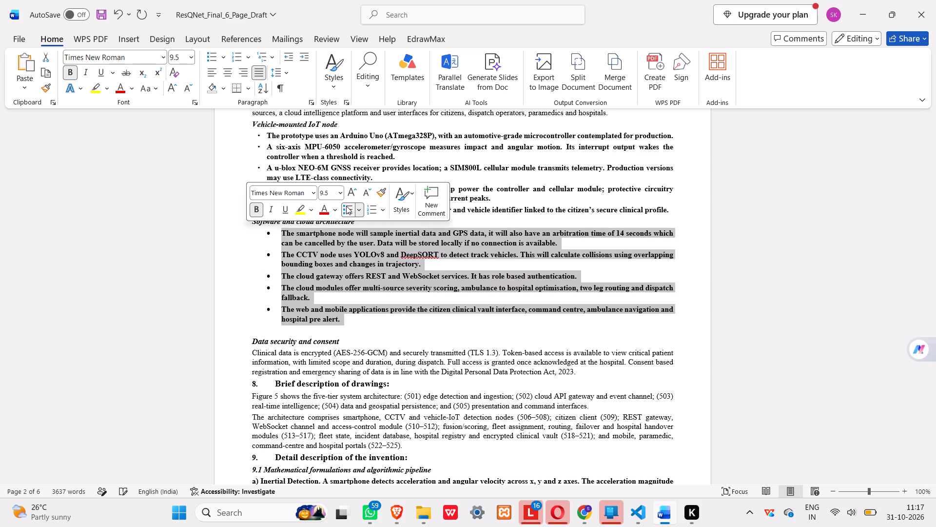
click(304, 280)
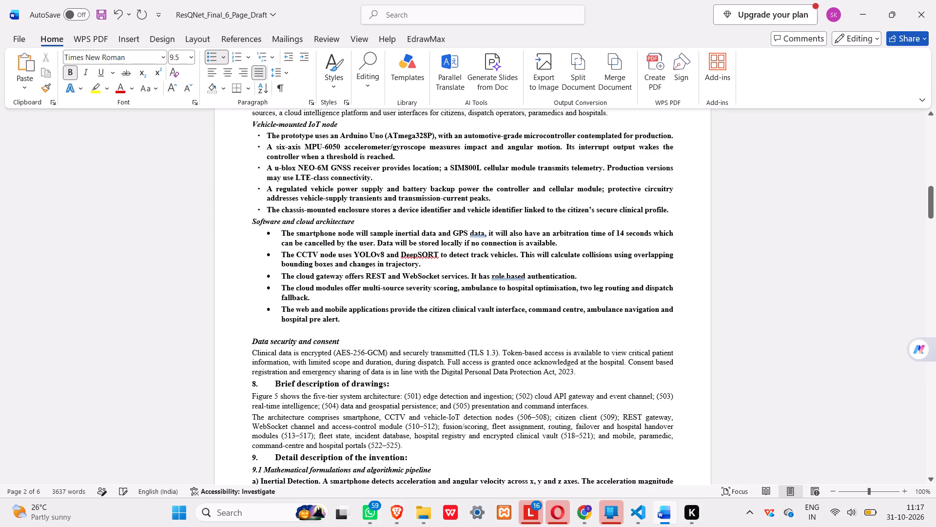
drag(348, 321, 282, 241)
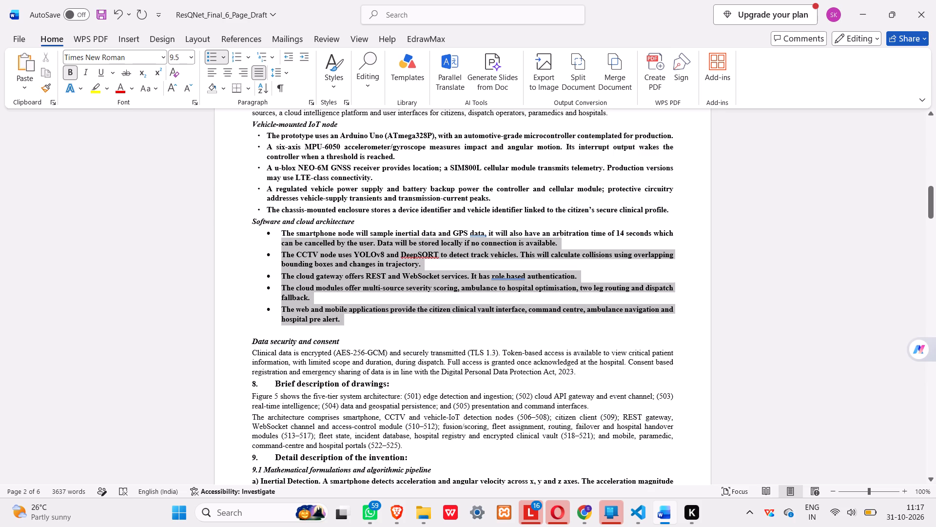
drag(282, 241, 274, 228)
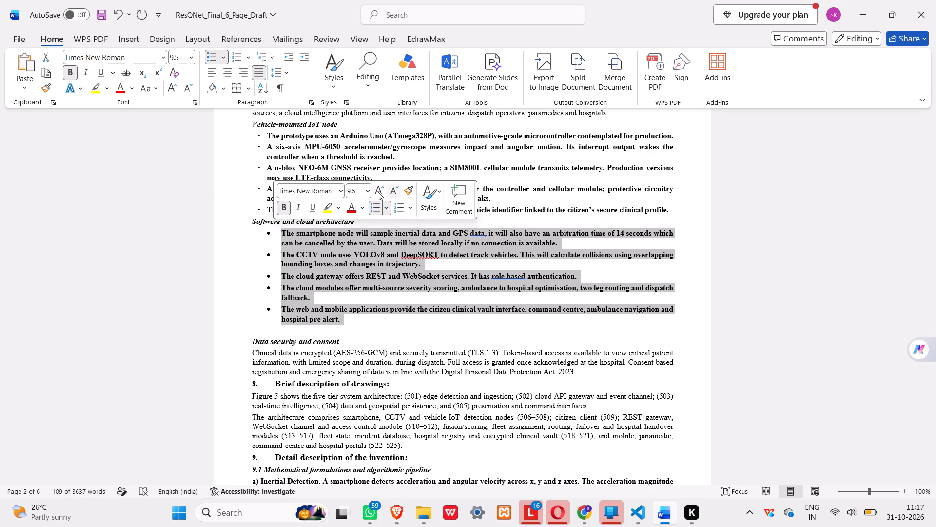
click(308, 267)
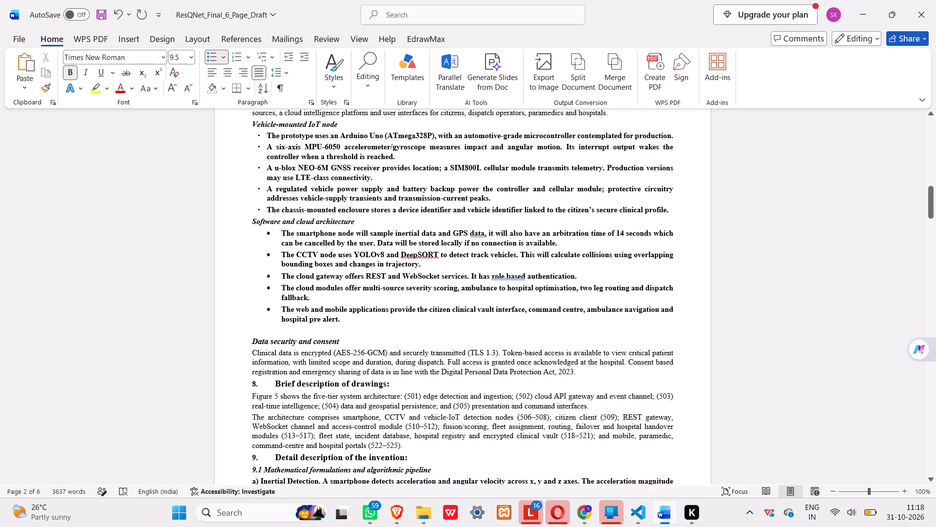
Increase the font size of the Software and cloud architecture heading by two increments.
drag(360, 222, 219, 221)
double_click(323, 182)
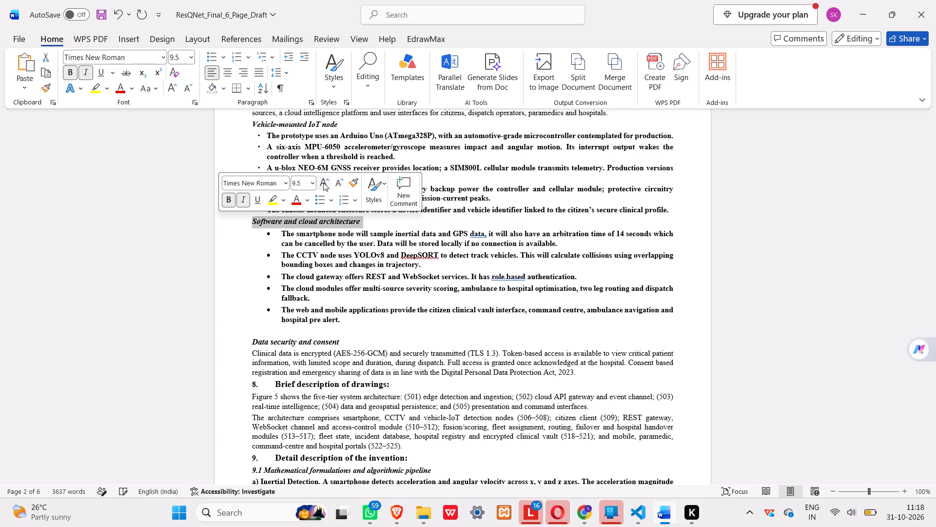
click(277, 265)
scroll(277, 265, up, 1)
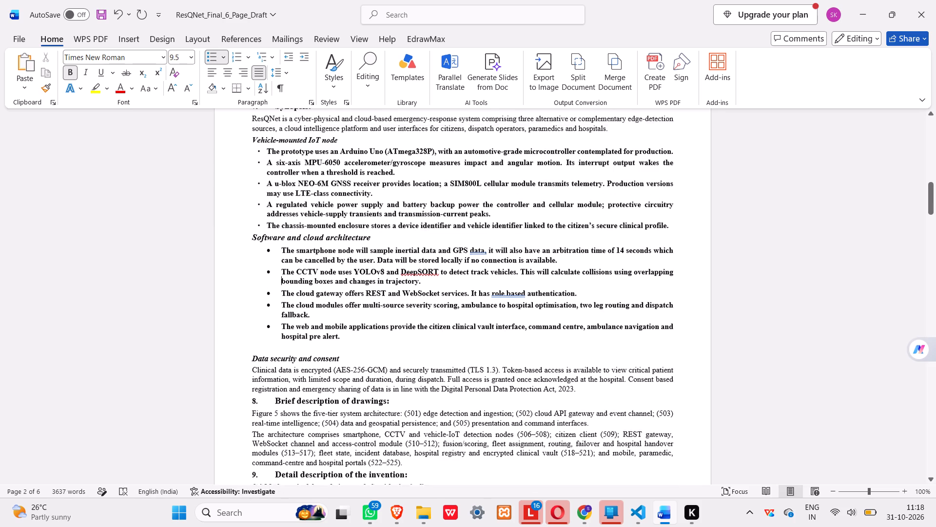
Remove bold from the five bullets under Software and cloud architecture.
scroll(277, 265, up, 1)
drag(278, 335, 304, 369)
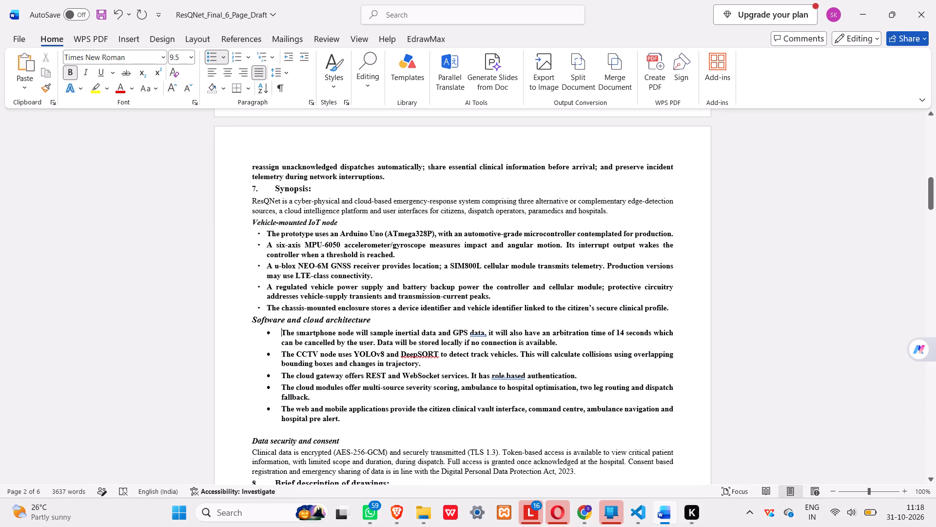
drag(304, 369, 353, 420)
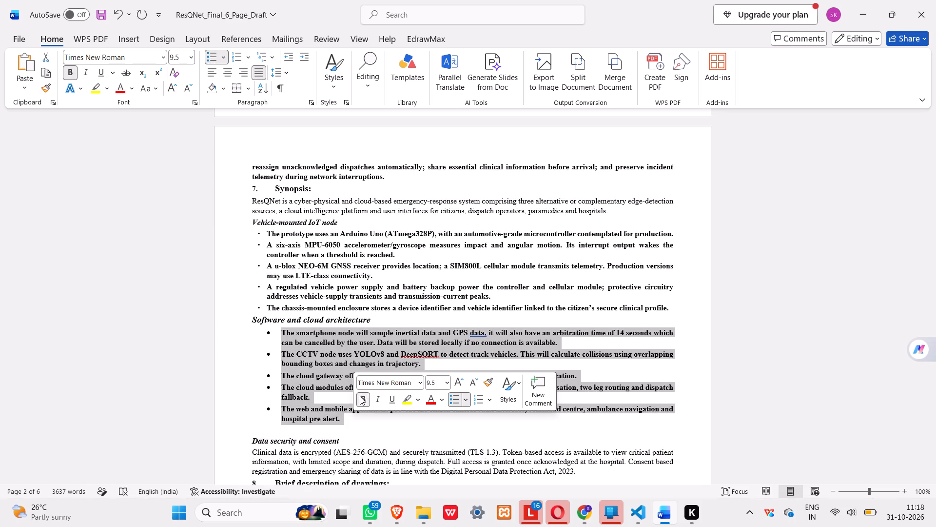
click(360, 396)
click(255, 376)
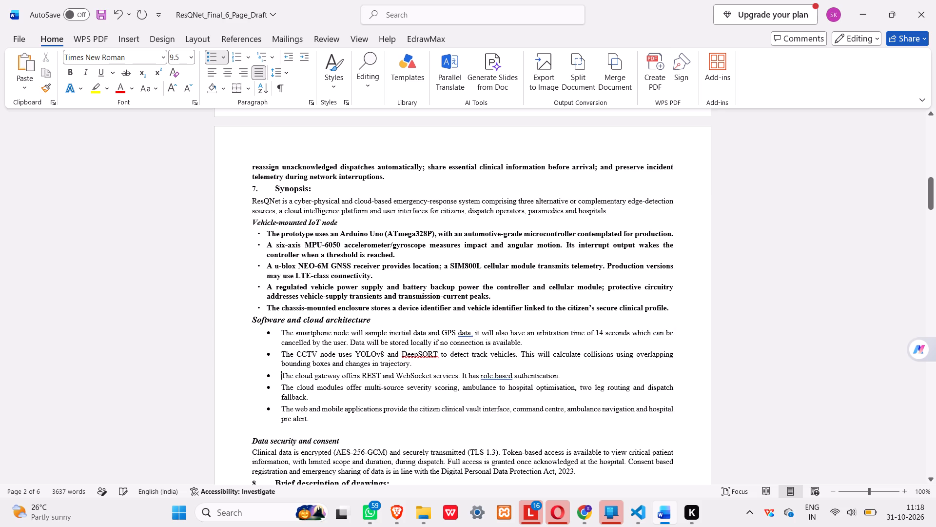
Increase the font size of the Vehicle-mounted IoT node heading by two increments.
scroll(255, 376, up, 1)
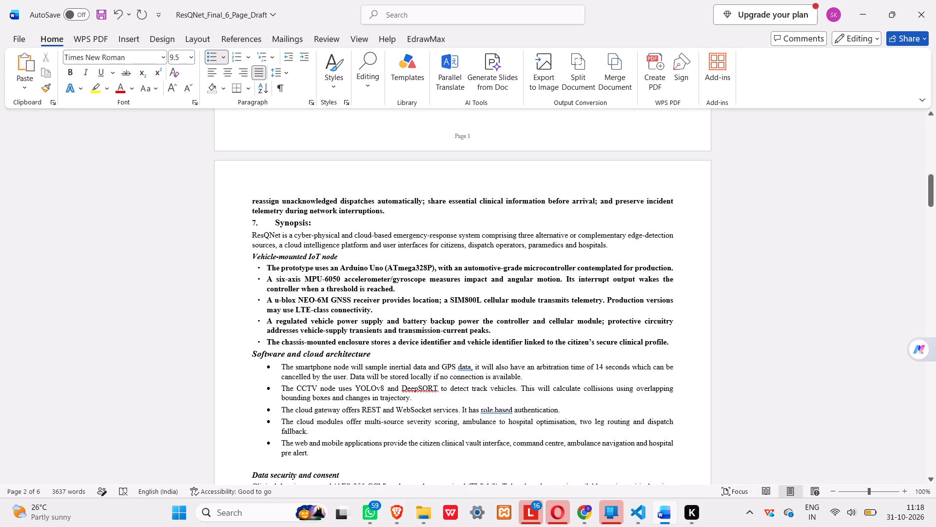
drag(251, 258, 363, 252)
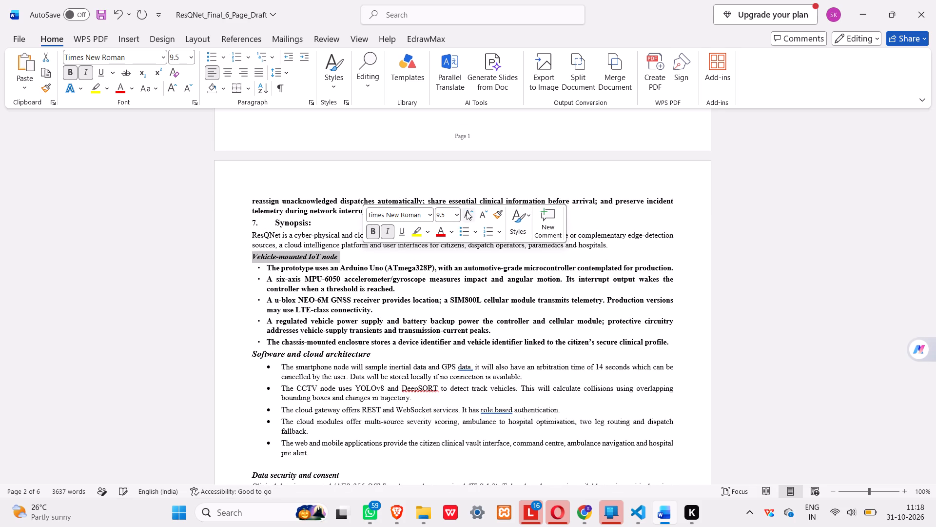
double_click(467, 211)
click(246, 275)
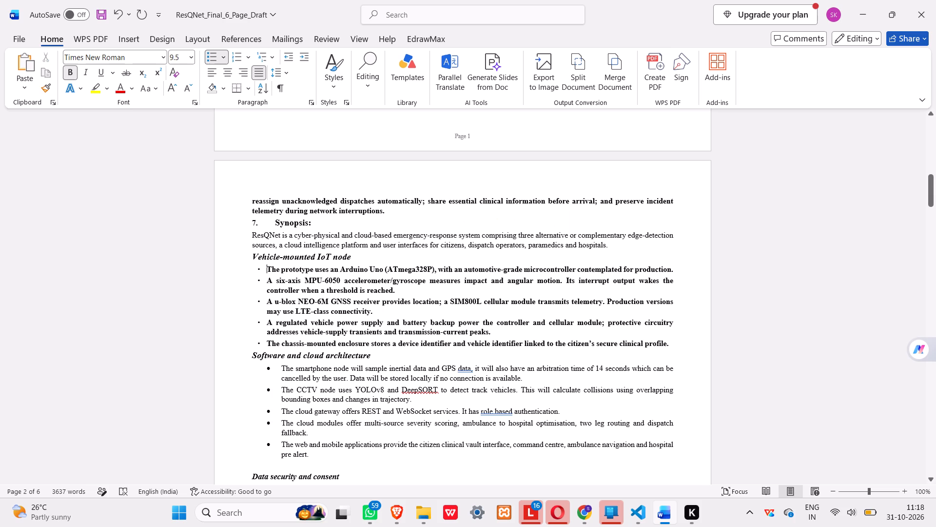
drag(264, 270, 625, 334)
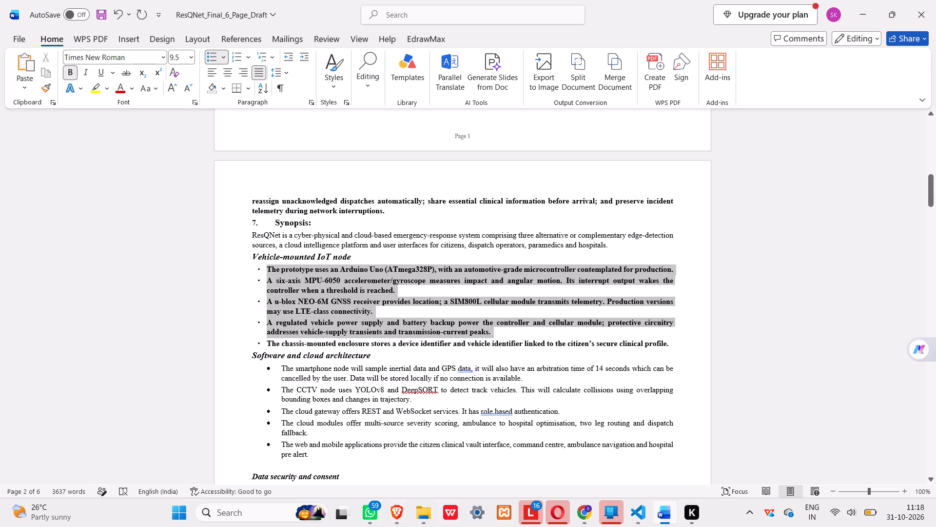
drag(625, 334, 674, 348)
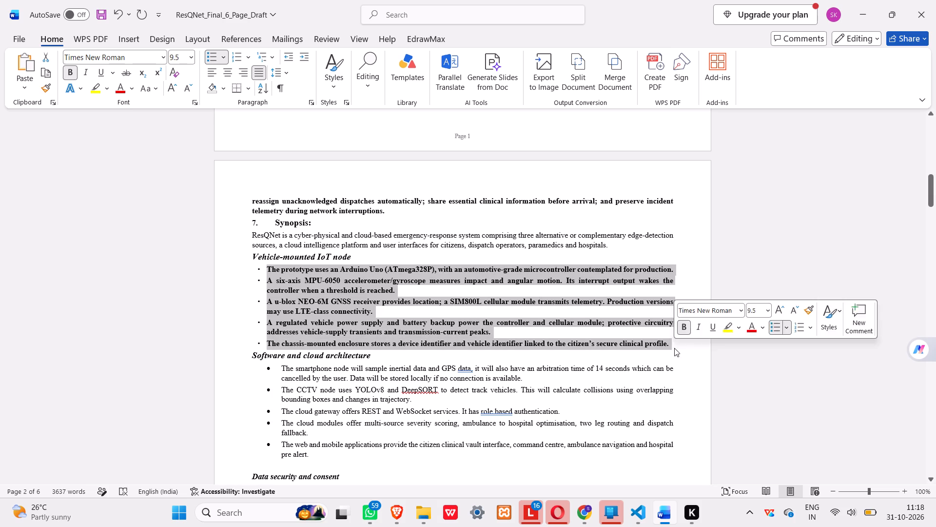
drag(251, 254, 627, 356)
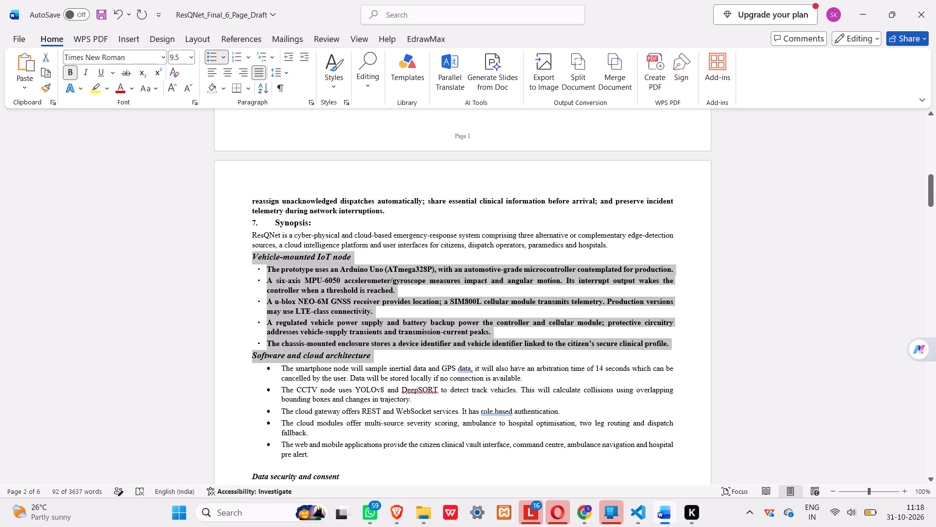
drag(627, 356, 683, 350)
drag(683, 350, 673, 344)
key(ctrl+c)
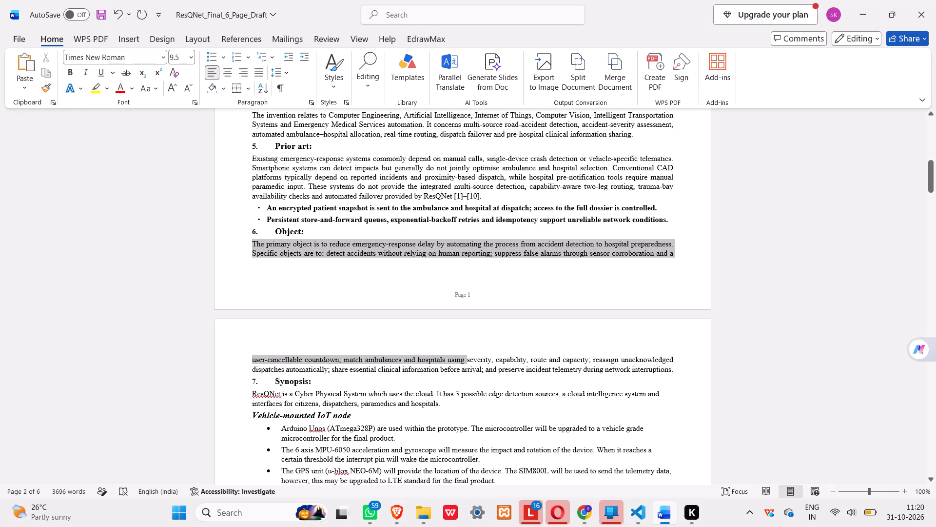
drag(622, 383, 674, 370)
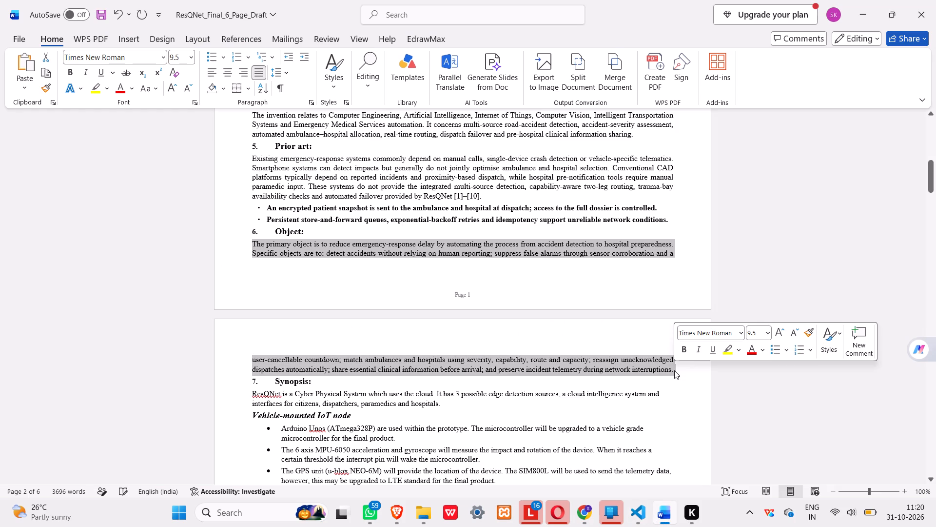
key(ctrl+v)
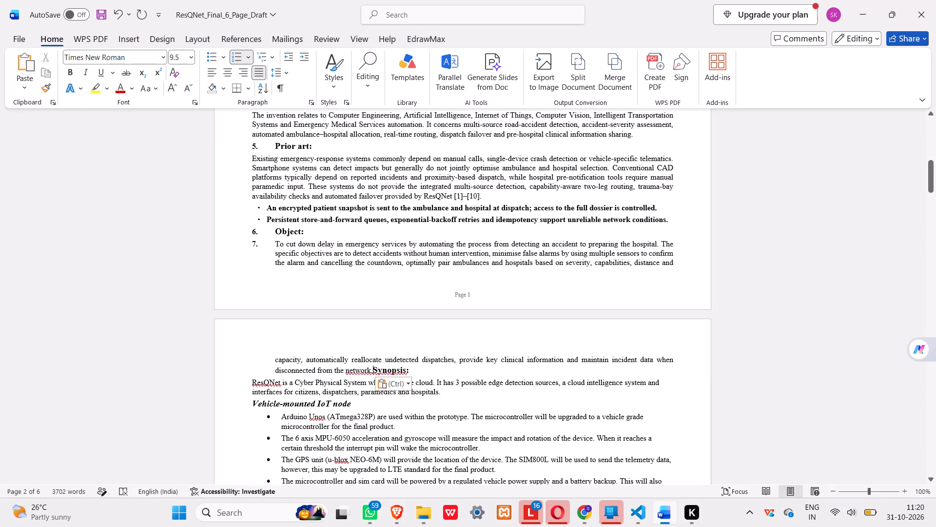
key(Return)
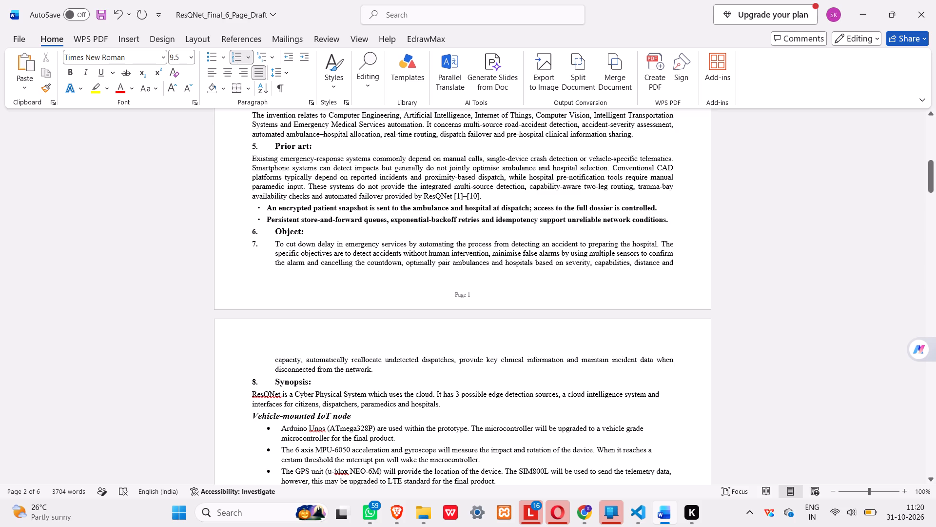
Remove the list number and the indent from the pasted paragraph under the section 6 Object heading.
click(276, 250)
key(Up)
key(BackSpace)
key(Down)
key(Down)
key(Down)
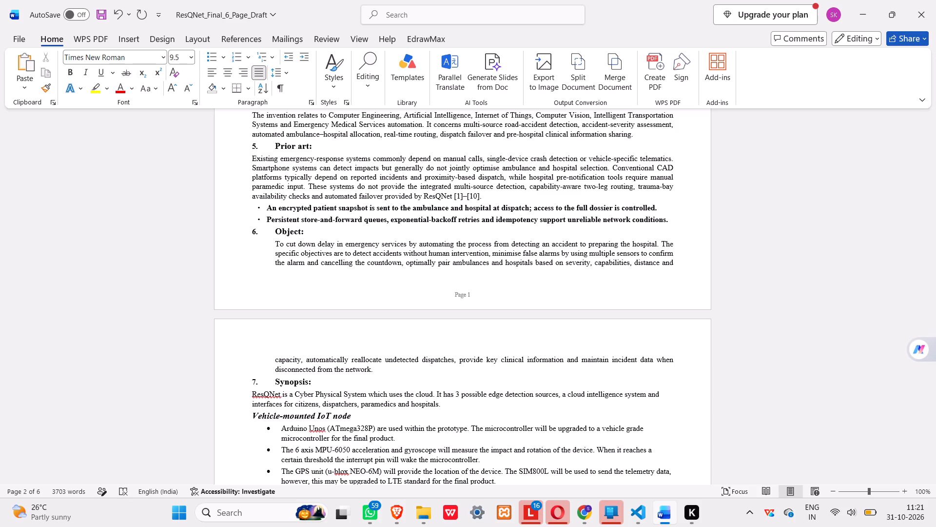
key(Up)
key(Up)
key(Up)
key(BackSpace)
click(287, 288)
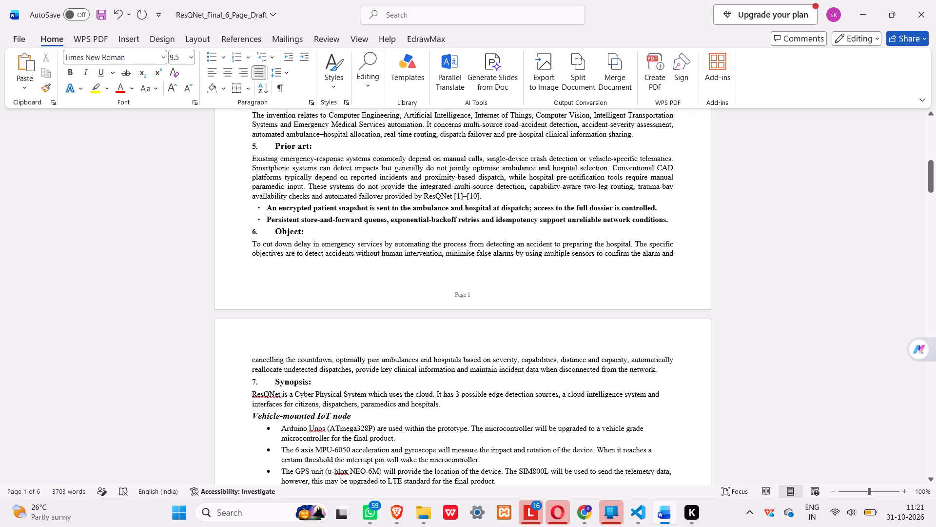
Read through the section 5 Prior art paragraph and the two bold bullets beneath it.
scroll(287, 288, up, 1)
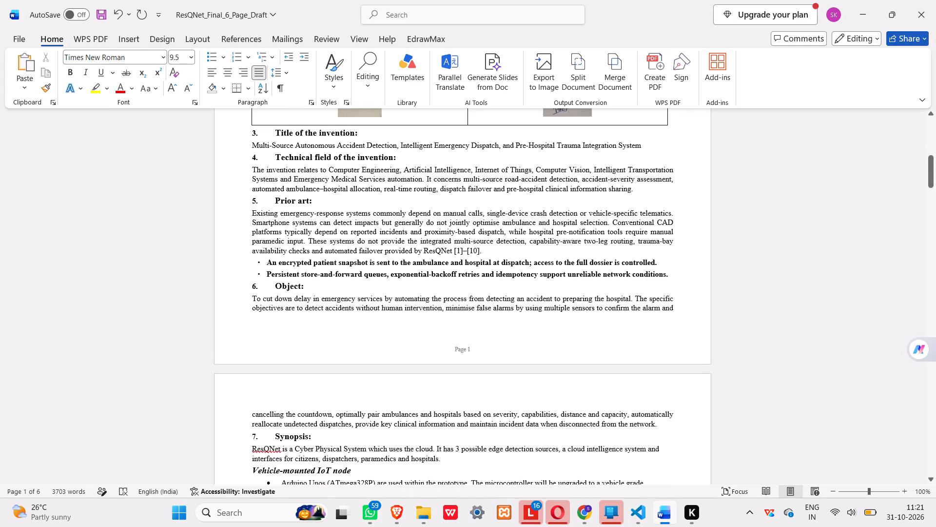
scroll(337, 335, up, 1)
scroll(289, 290, up, 1)
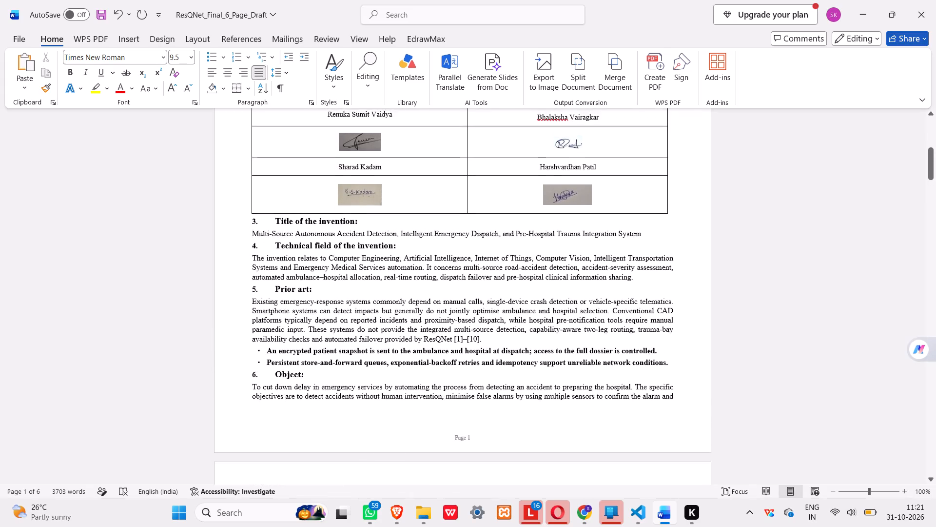
scroll(289, 290, up, 1)
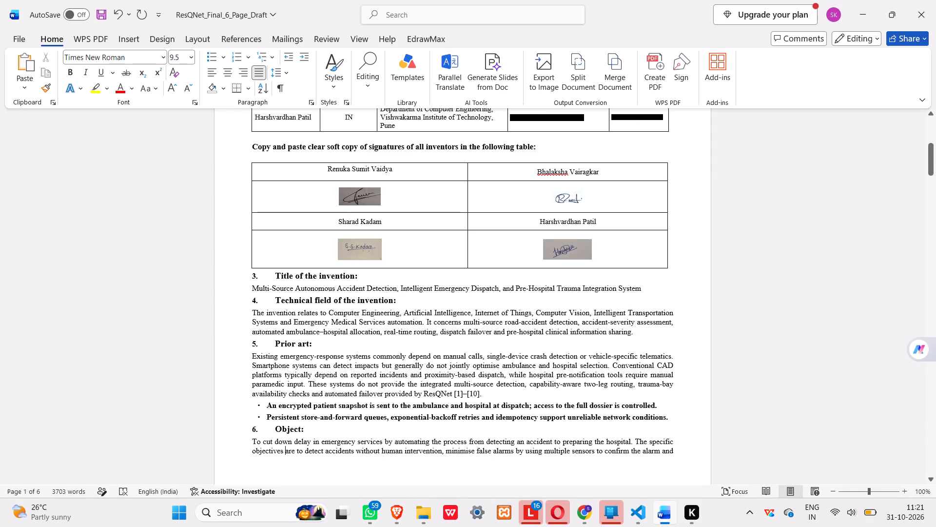
drag(678, 426, 295, 432)
click(295, 432)
drag(250, 355, 551, 394)
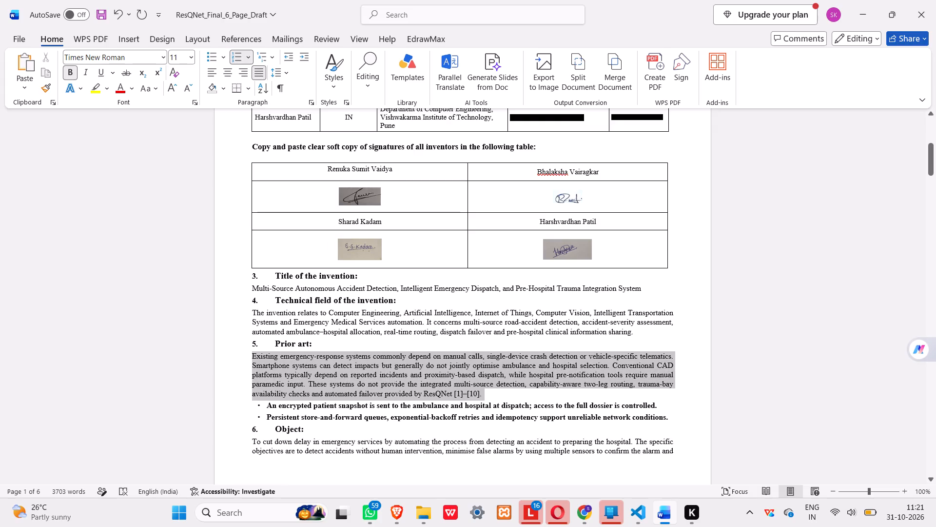
drag(551, 394, 565, 395)
click(565, 395)
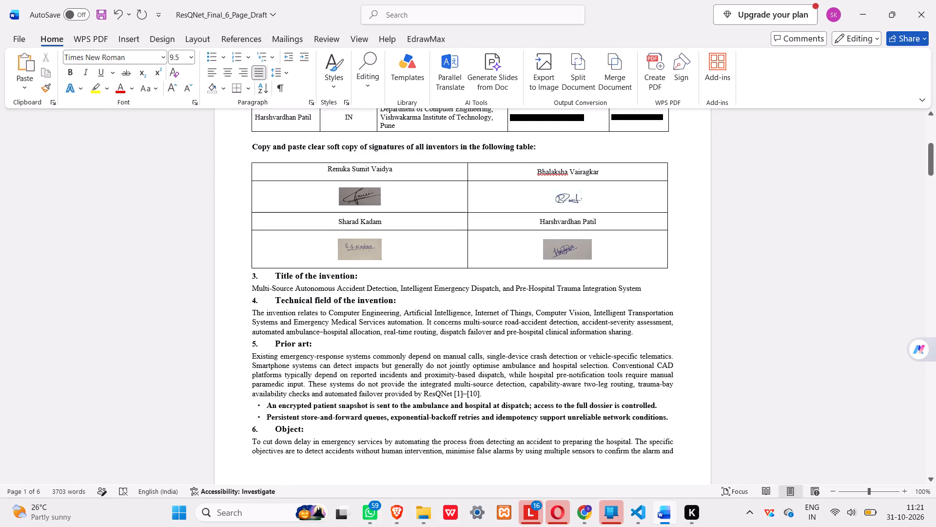
drag(249, 360, 702, 393)
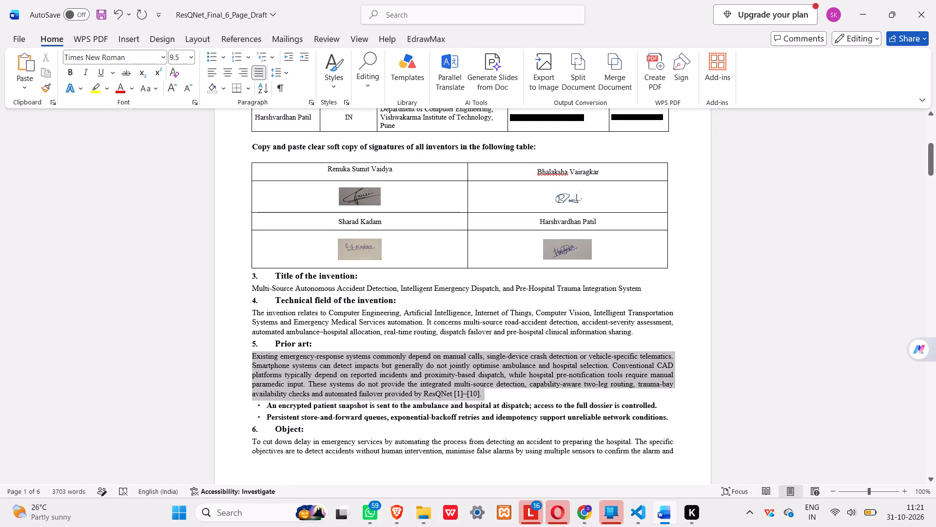
drag(702, 393, 541, 397)
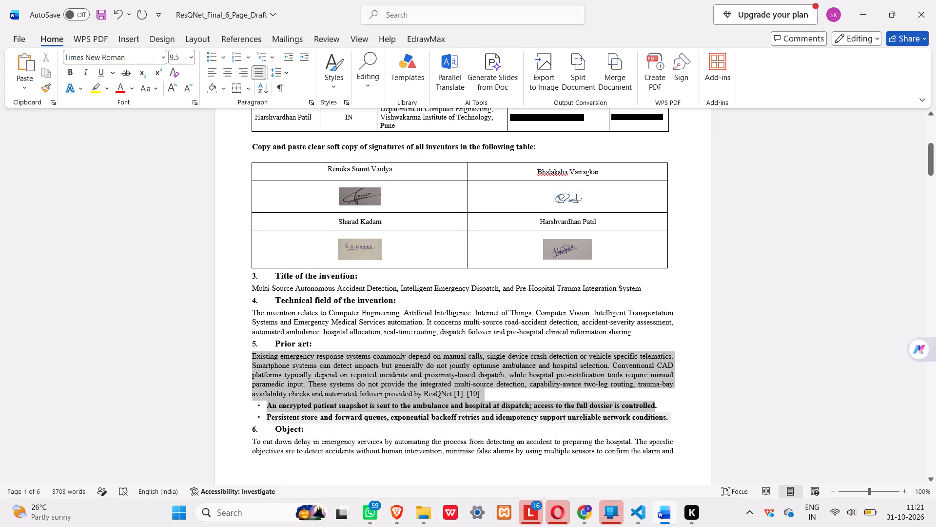
drag(541, 397, 666, 412)
drag(666, 412, 667, 414)
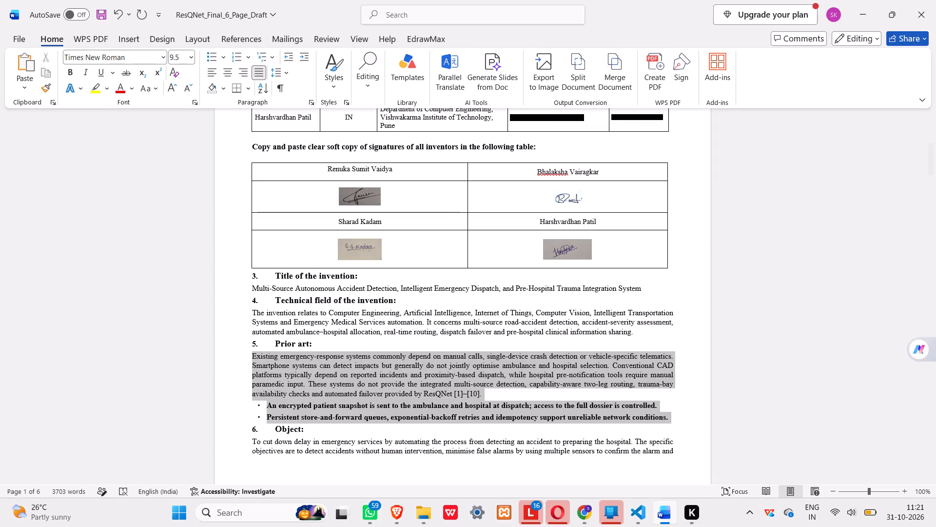
drag(667, 414, 481, 398)
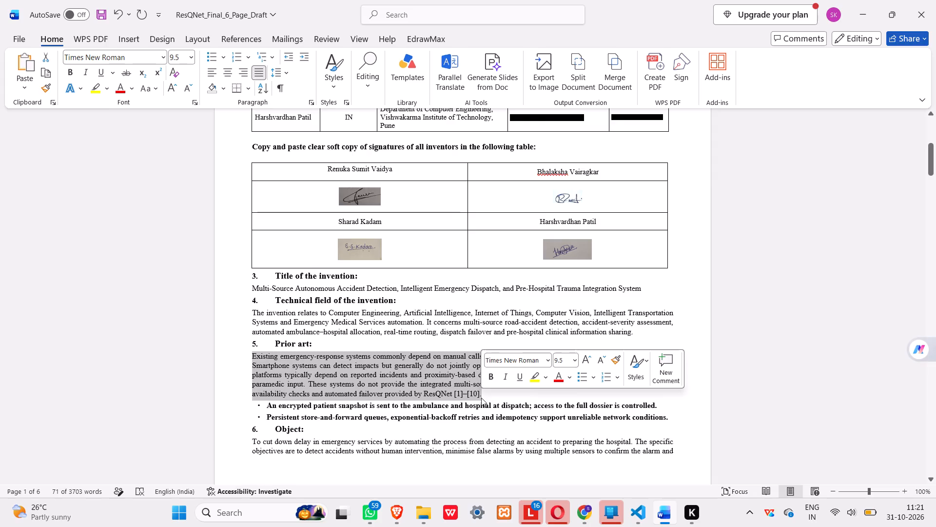
click(457, 390)
Read through the inventor tables, section 3 Title of the invention and section 4 Technical field of the invention.
scroll(457, 390, up, 1)
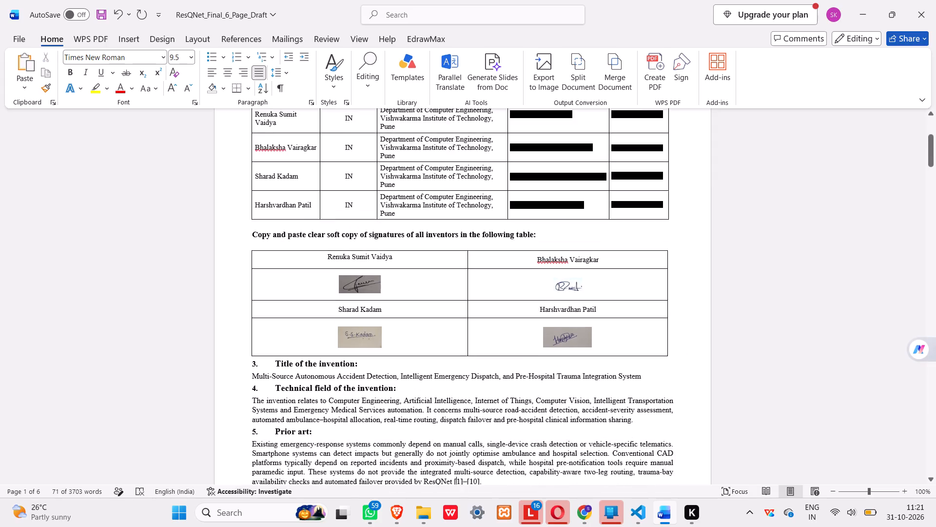
scroll(457, 390, up, 3)
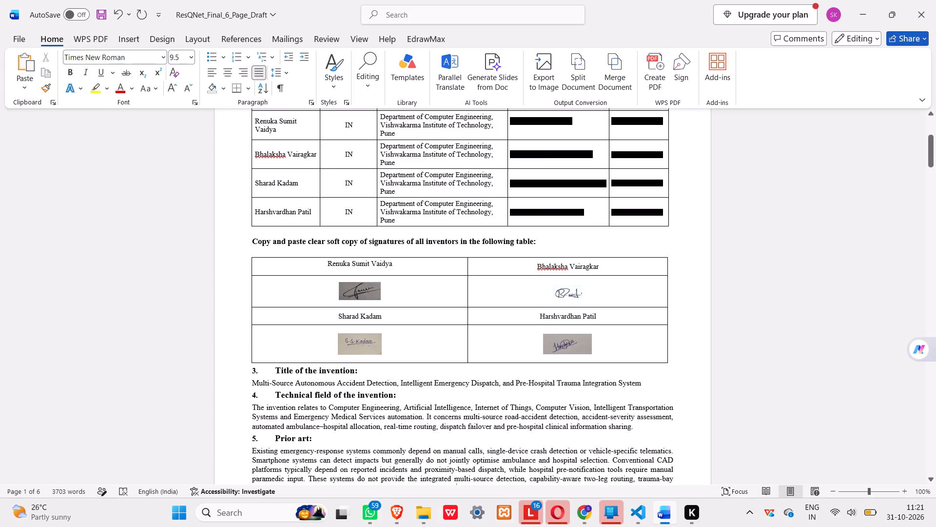
scroll(457, 390, up, 3)
scroll(523, 391, up, 1)
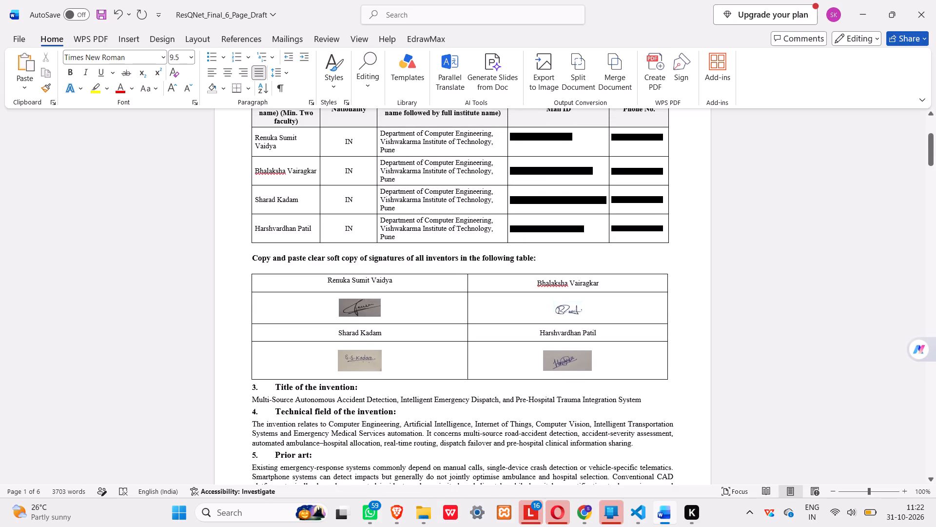
drag(642, 444, 222, 400)
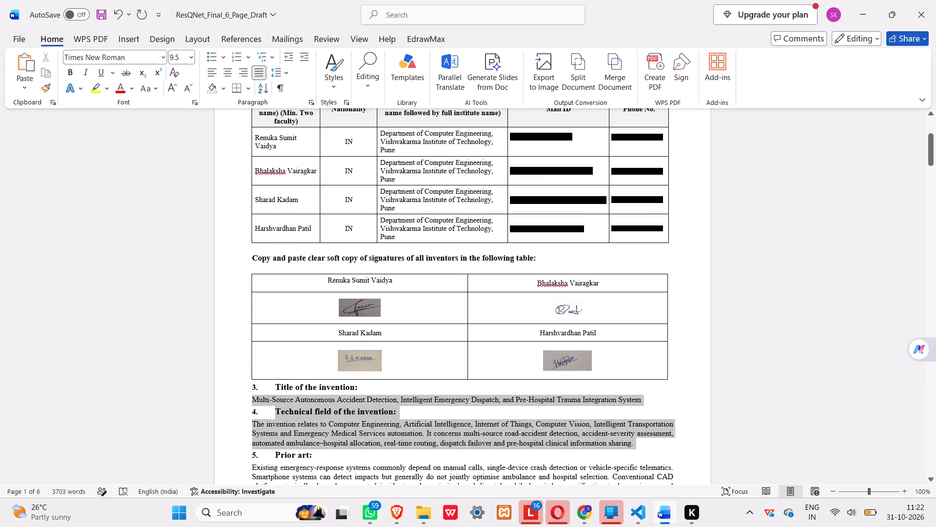
drag(222, 400, 273, 422)
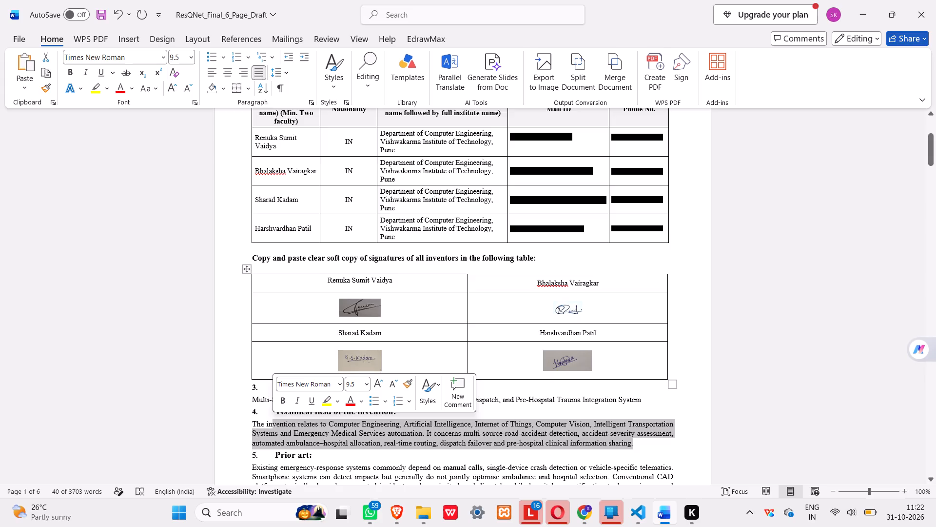
click(773, 290)
Save the ResQNet draft document.
key(ctrl+s)
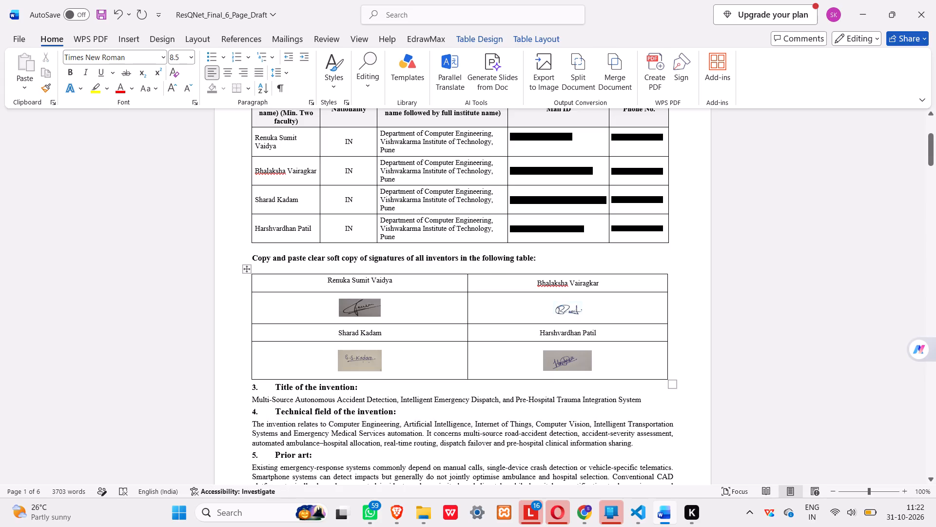
Review the layout of all six pages of the draft side by side, from the applicant table to the drawing.
scroll(507, 279, down, 15)
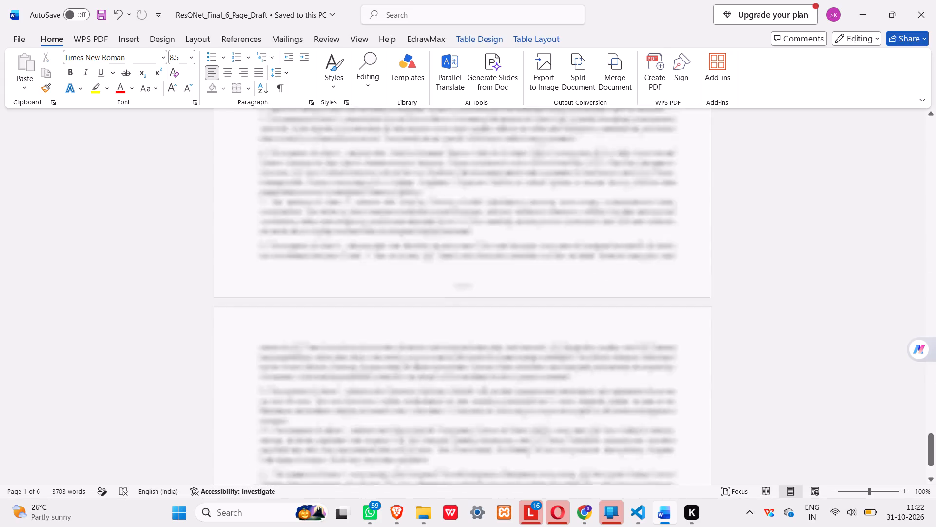
scroll(507, 279, down, 12)
scroll(507, 279, up, 18)
scroll(507, 279, up, 7)
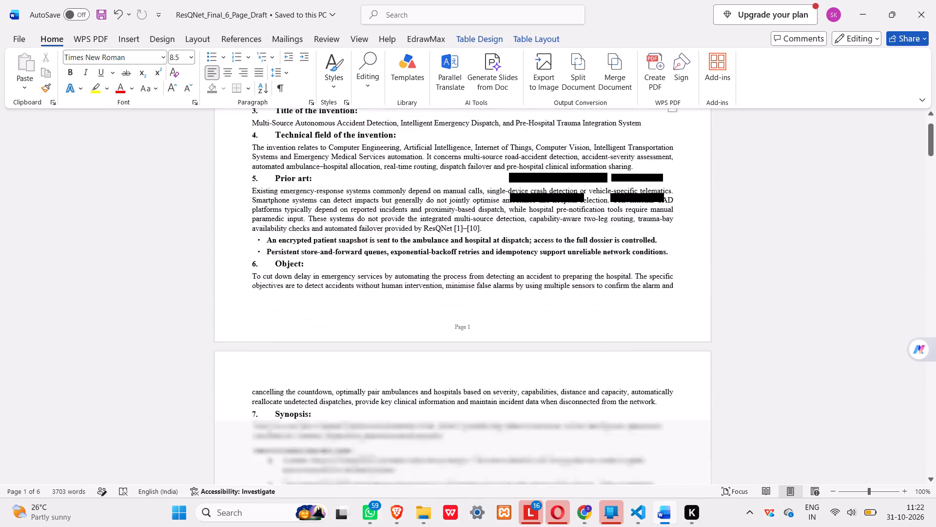
scroll(507, 279, up, 1)
ctrl+scroll(507, 279, down, 4)
scroll(507, 279, down, 9)
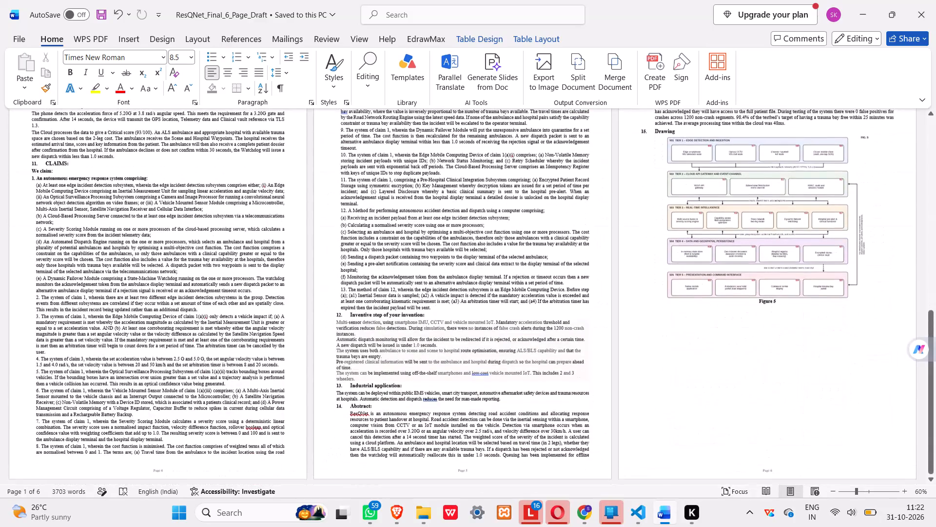
scroll(666, 323, up, 1)
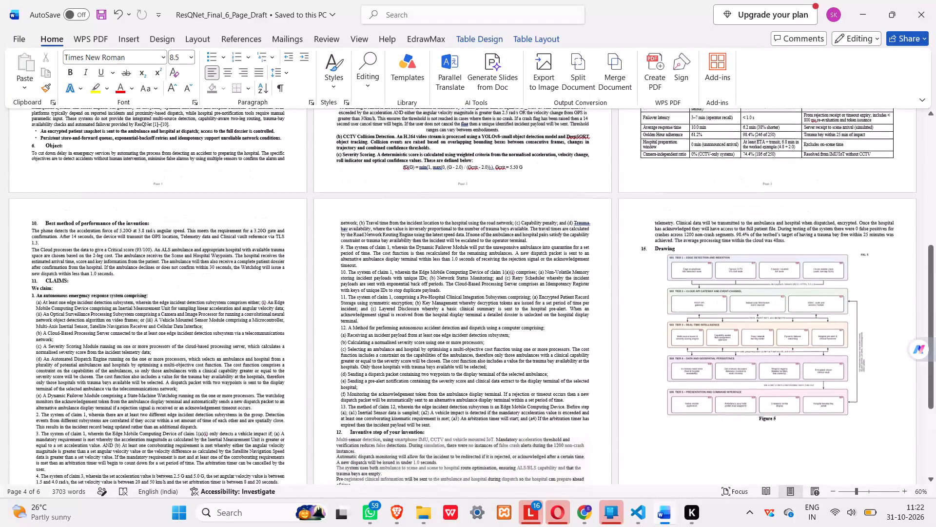
scroll(666, 323, up, 2)
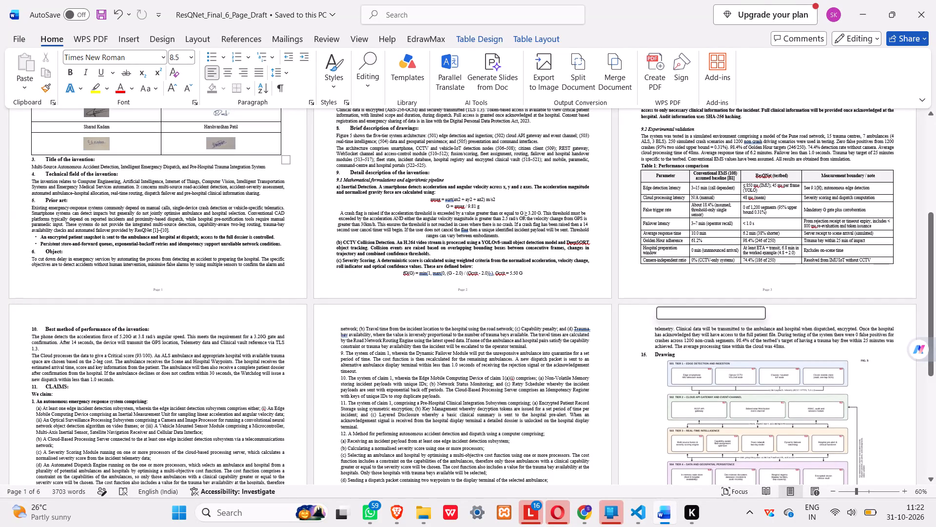
scroll(562, 317, down, 7)
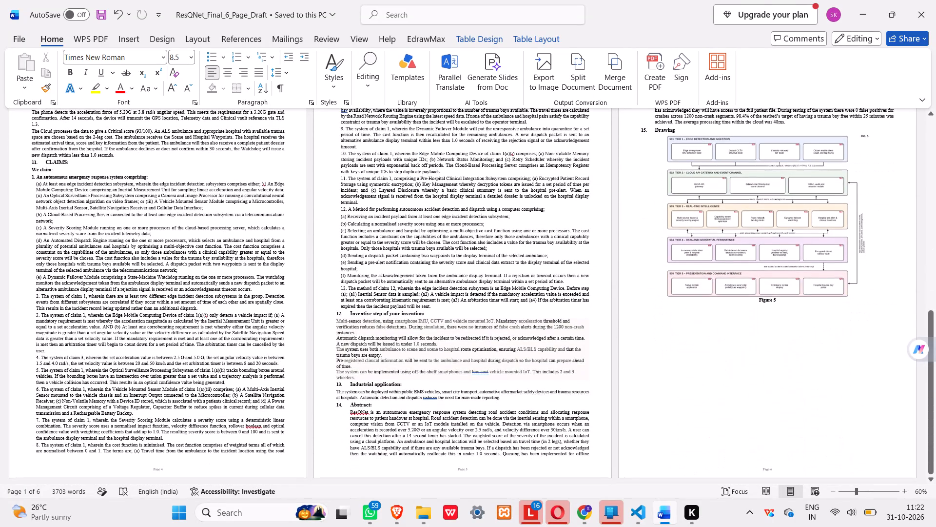
scroll(562, 317, down, 1)
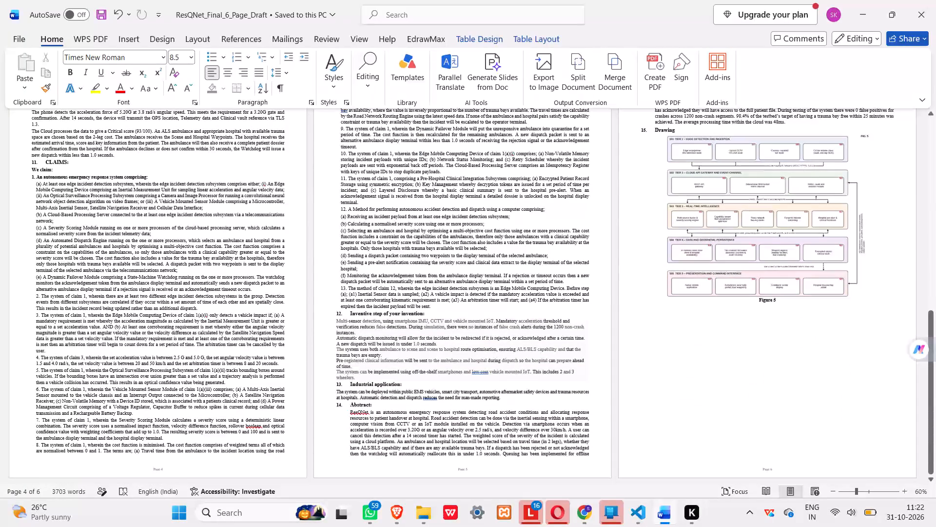
scroll(513, 340, up, 10)
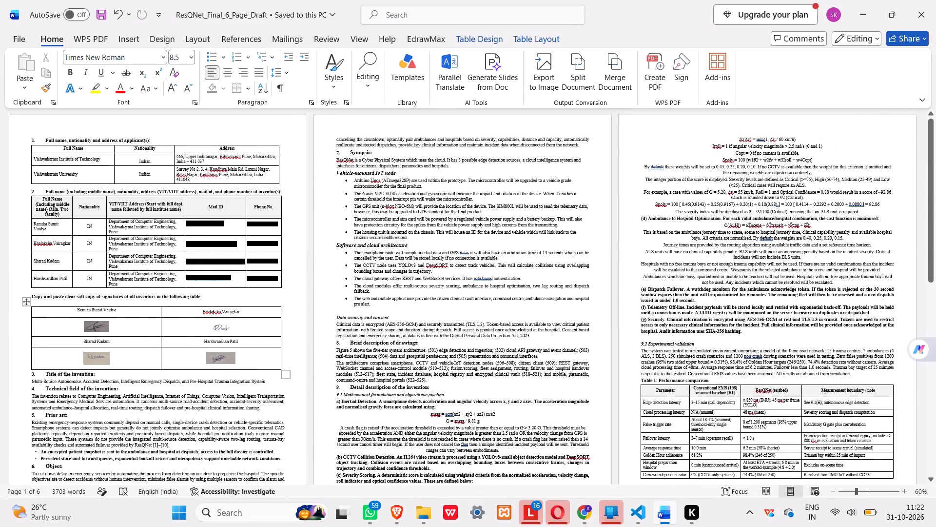
ctrl+scroll(447, 304, up, 8)
scroll(447, 304, up, 4)
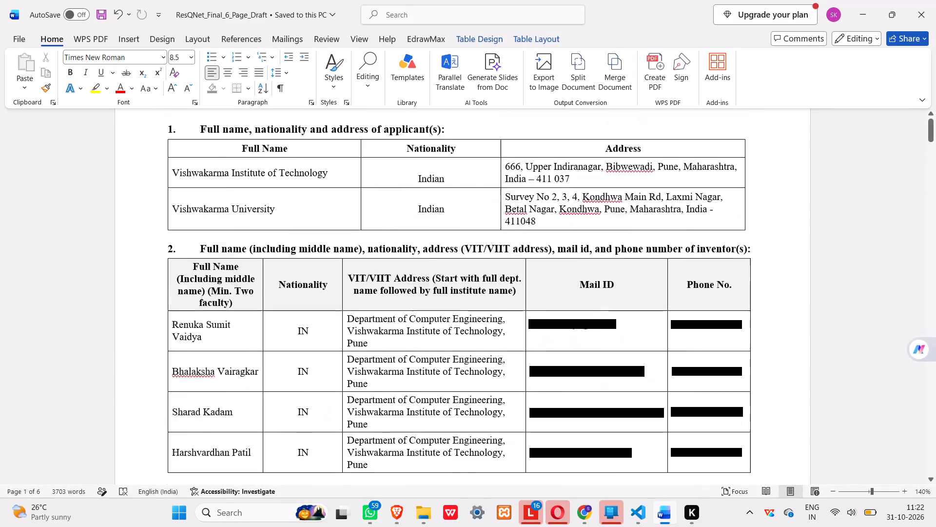
Examine section 9 Detail description of the invention at 100% zoom, checking its formulas, lettered paragraphs and text formatting.
ctrl+scroll(447, 304, down, 4)
scroll(447, 304, down, 8)
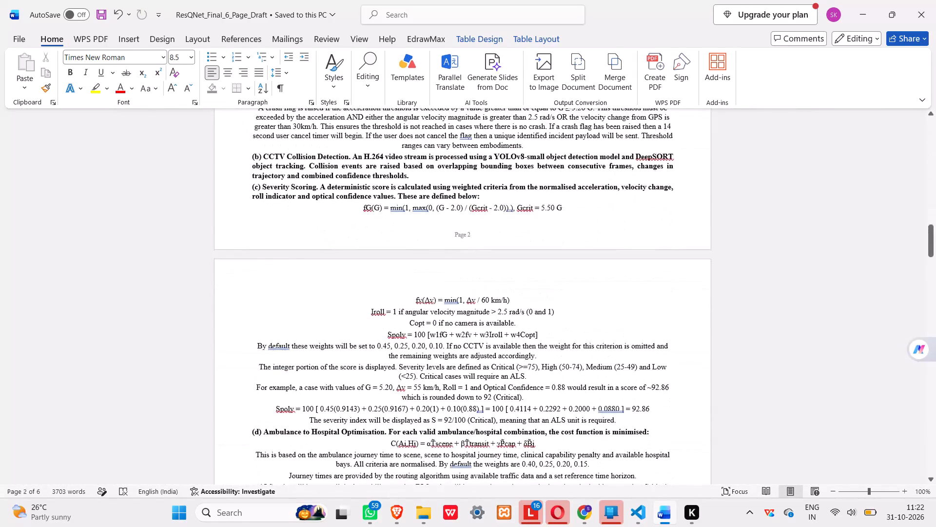
scroll(447, 304, down, 3)
scroll(447, 304, up, 1)
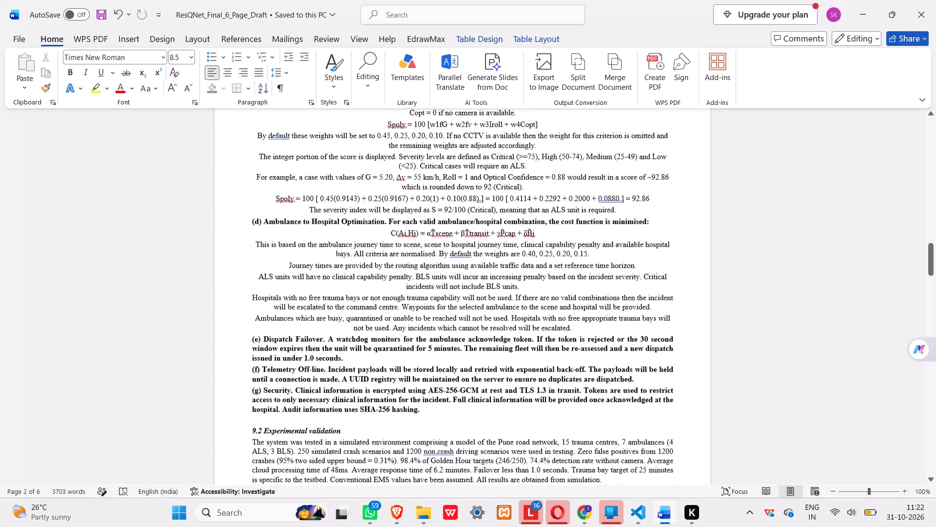
scroll(447, 304, up, 2)
scroll(447, 304, right, 1)
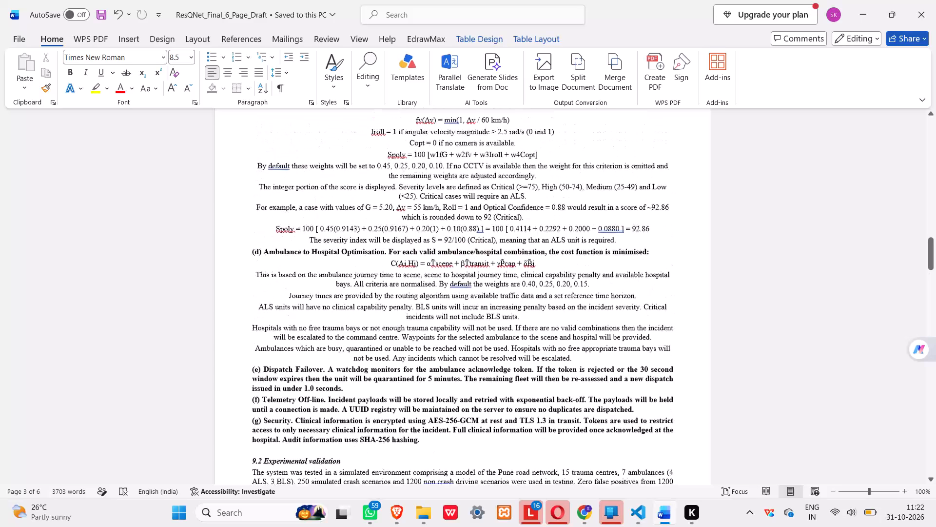
scroll(447, 304, right, 2)
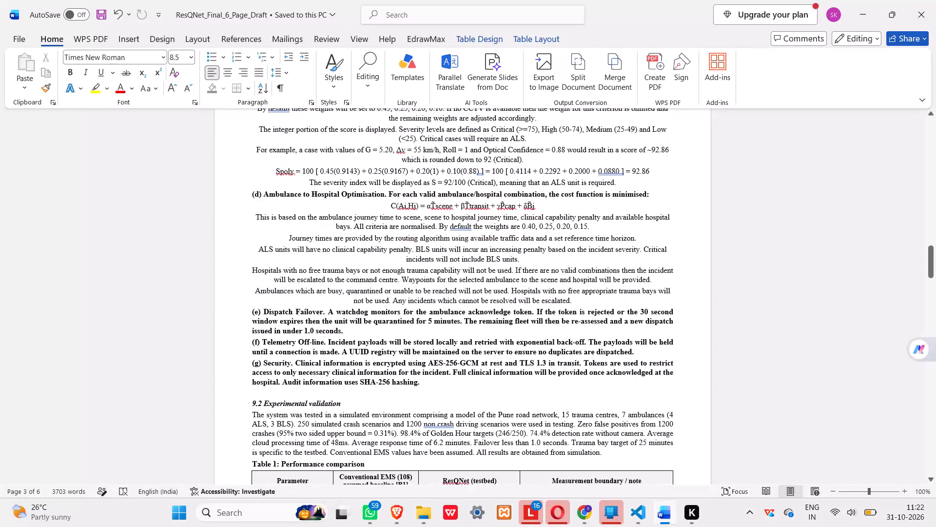
scroll(447, 304, right, 1)
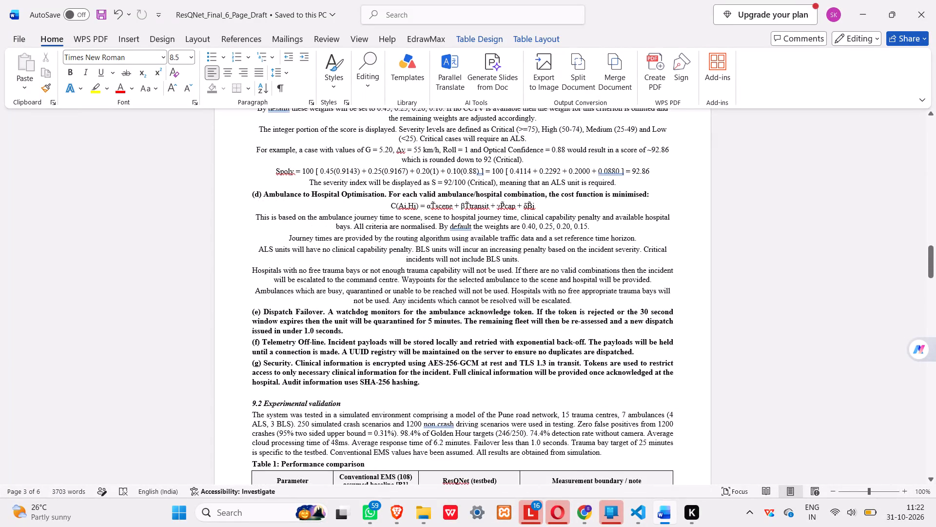
scroll(277, 359, up, 2)
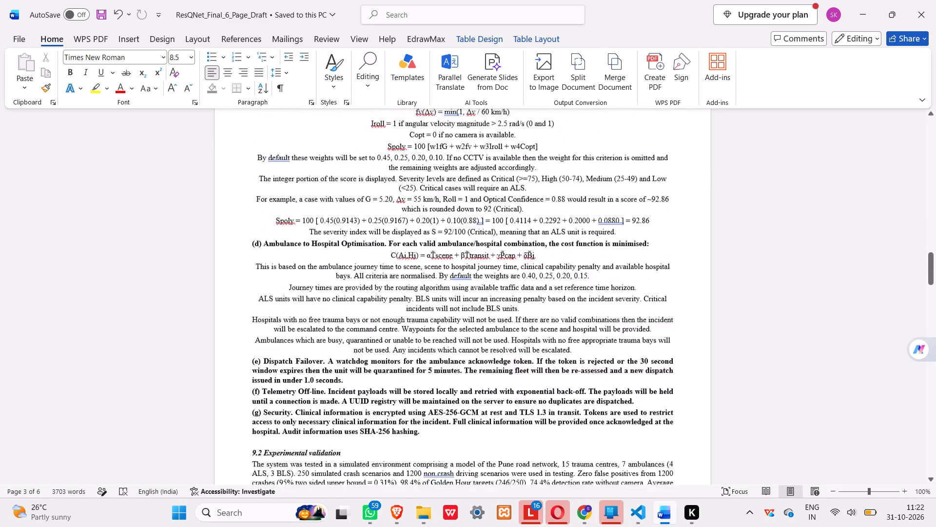
scroll(277, 359, up, 3)
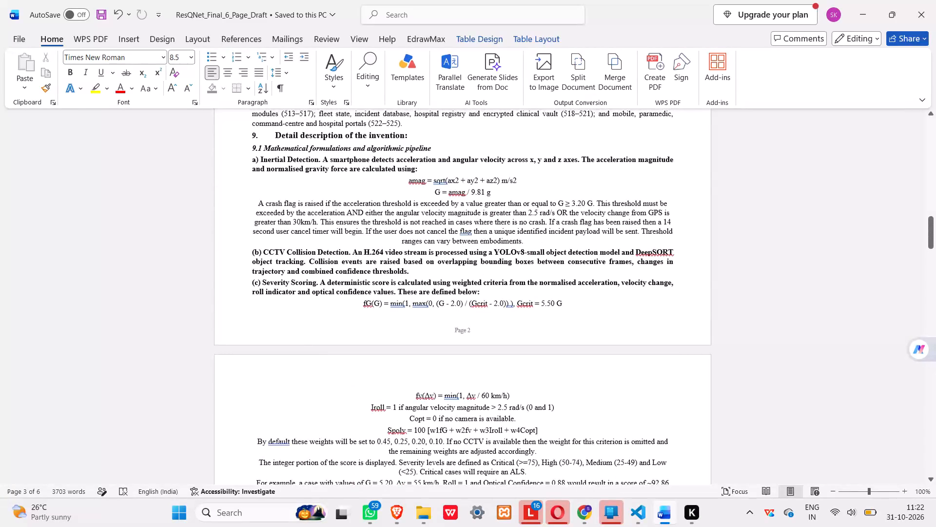
scroll(277, 359, up, 1)
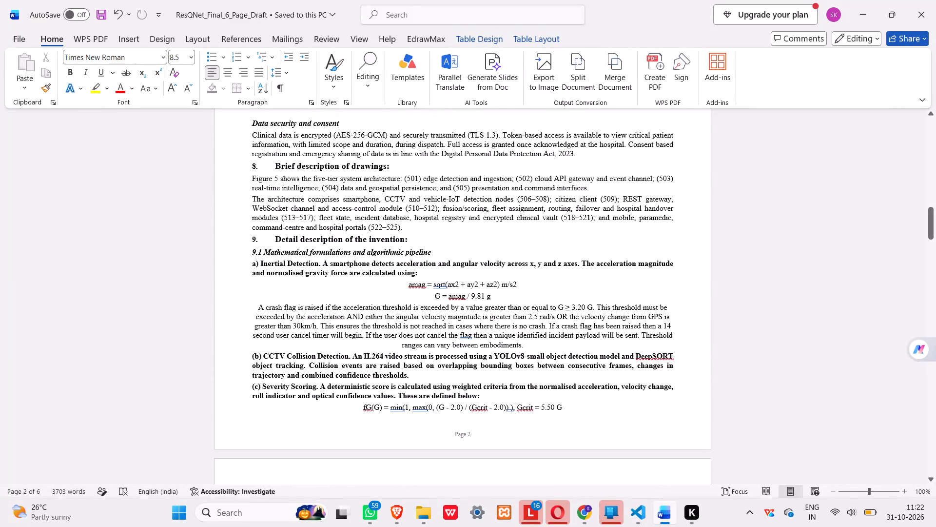
Increase the font size of the heading 9.1 Mathematical formulations and algorithmic pipeline to 10 pt.
drag(441, 247, 234, 225)
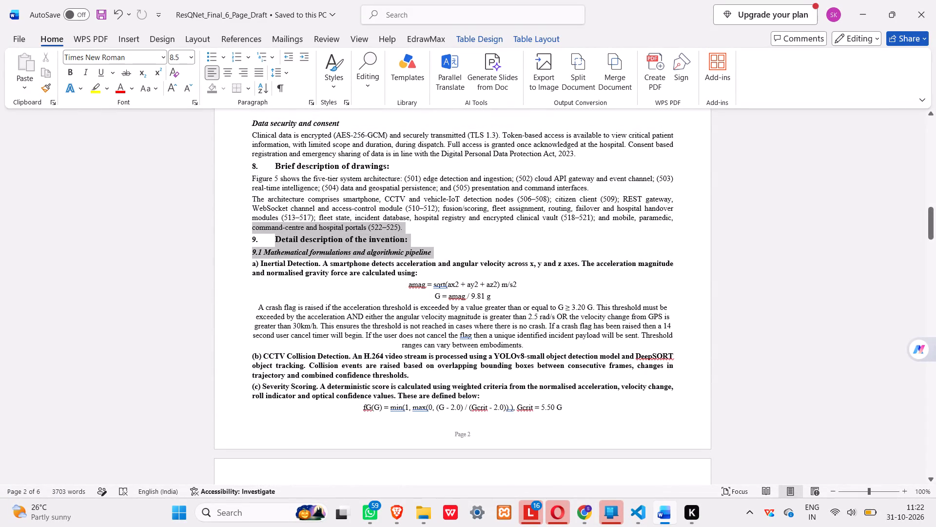
drag(234, 225, 224, 252)
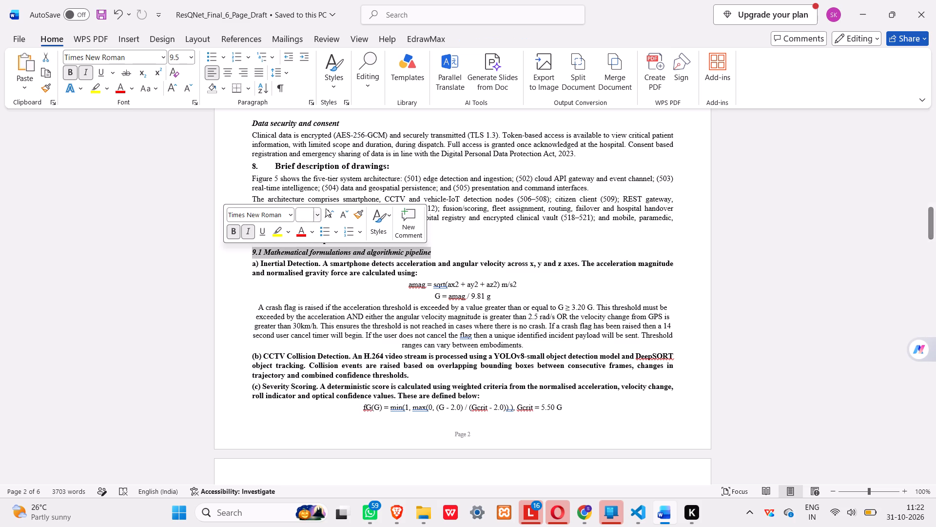
click(328, 208)
click(361, 262)
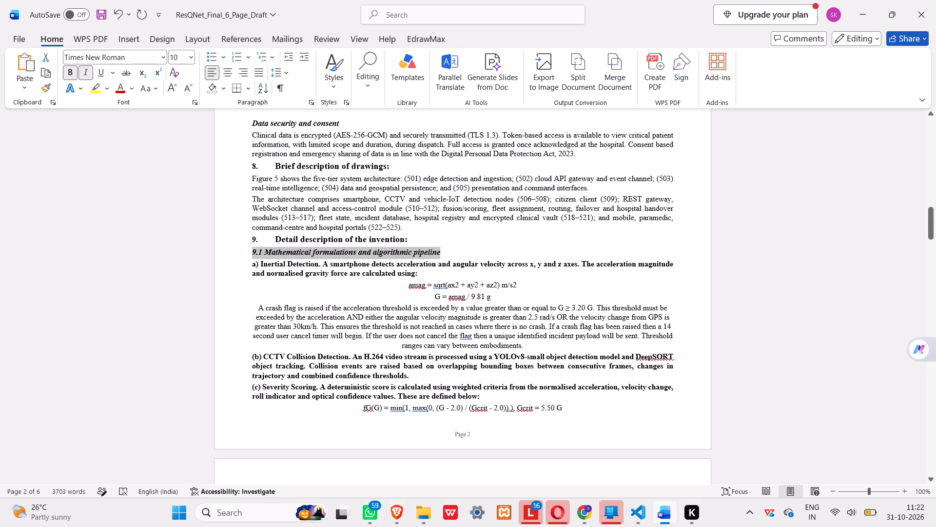
Increase the font size of the heading 9.2 Experimental validation by one size step, like heading 9.1.
scroll(361, 262, down, 3)
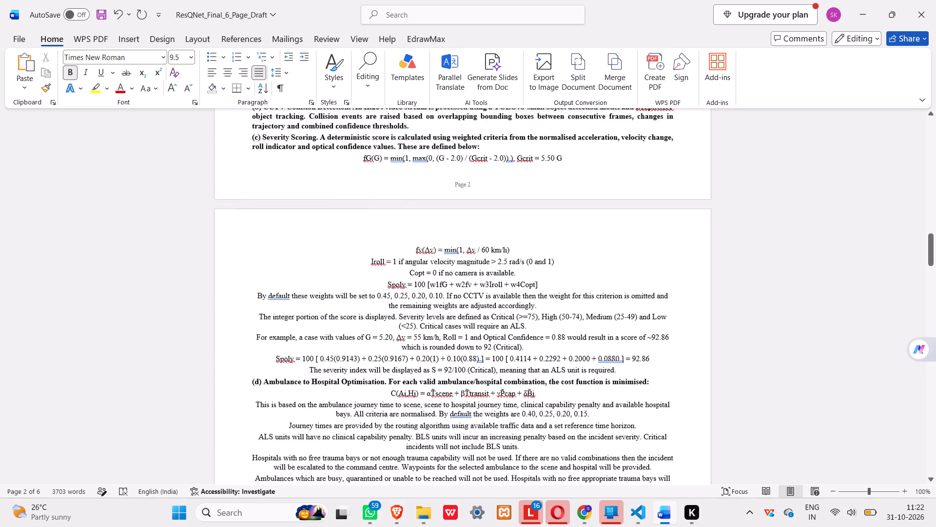
scroll(361, 262, down, 2)
scroll(361, 262, up, 1)
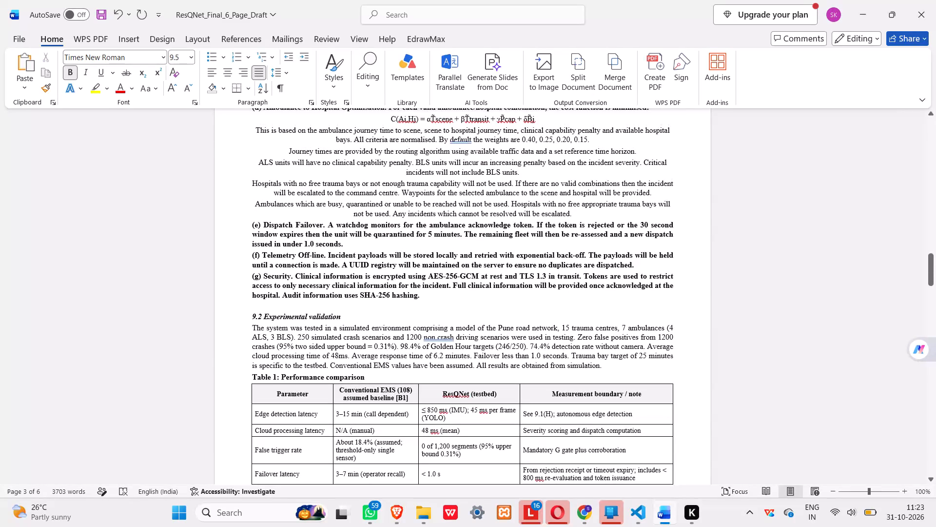
drag(351, 319, 233, 317)
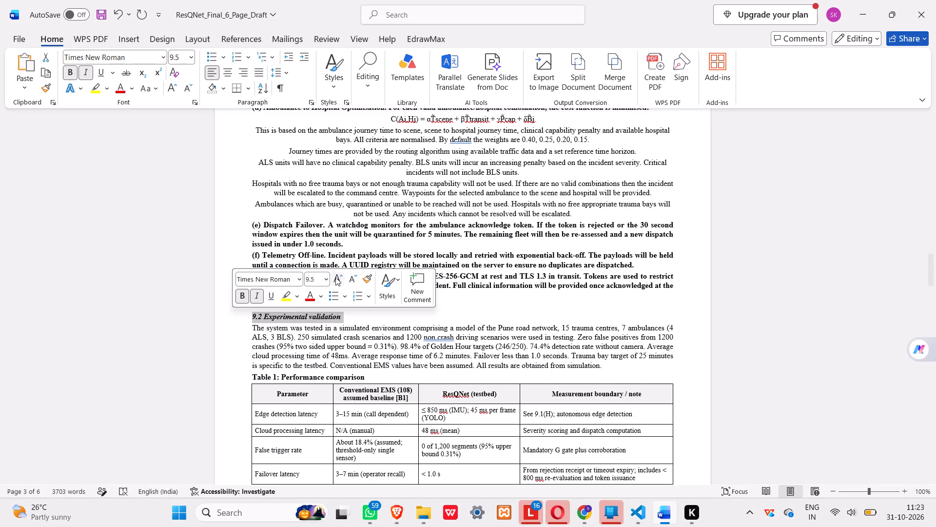
click(335, 277)
click(321, 370)
Examine the pages from Table 1 through sections 10, 11 Claims and 12, checking the claims' numbering, indentation and formatting.
scroll(321, 370, down, 2)
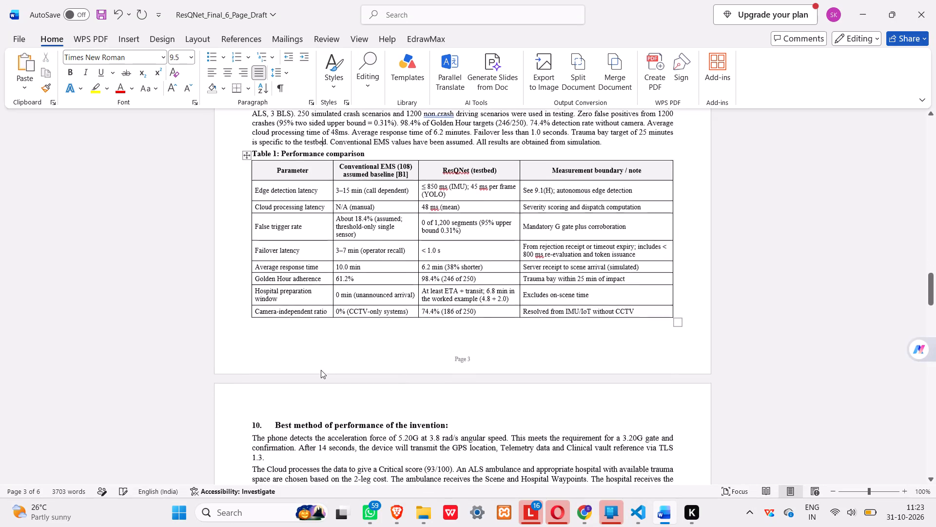
scroll(321, 370, down, 2)
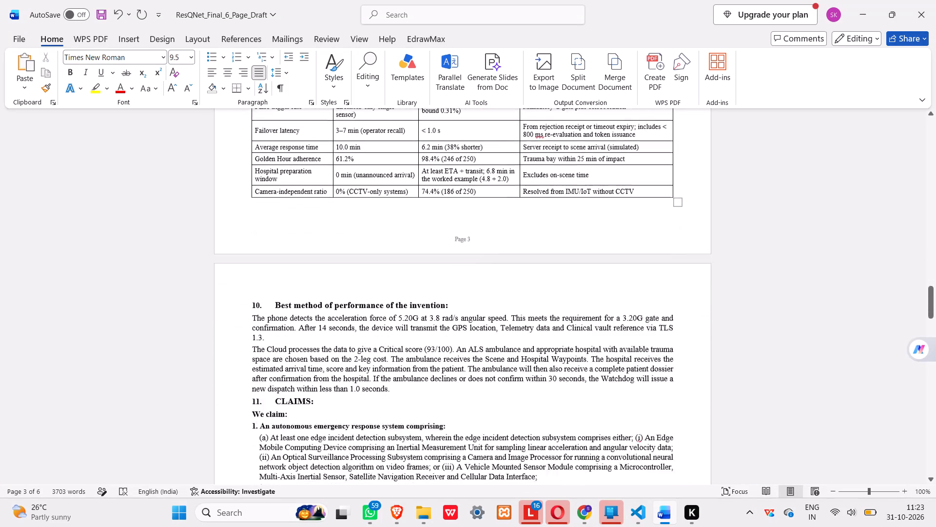
scroll(321, 370, down, 4)
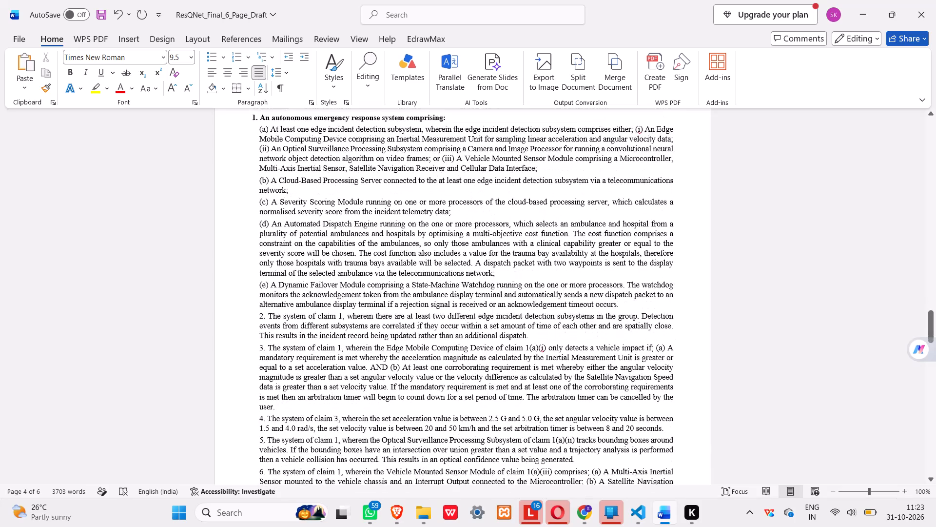
scroll(321, 370, down, 3)
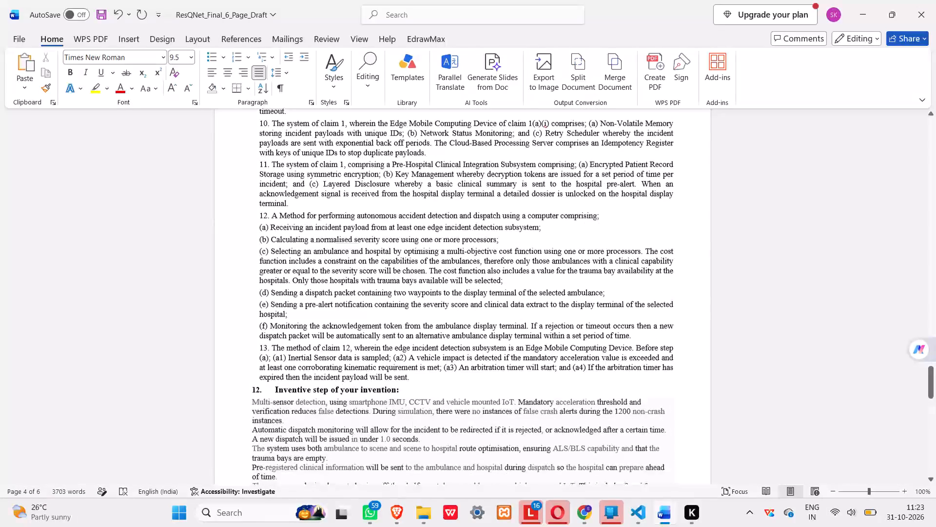
scroll(321, 370, down, 2)
scroll(321, 370, up, 5)
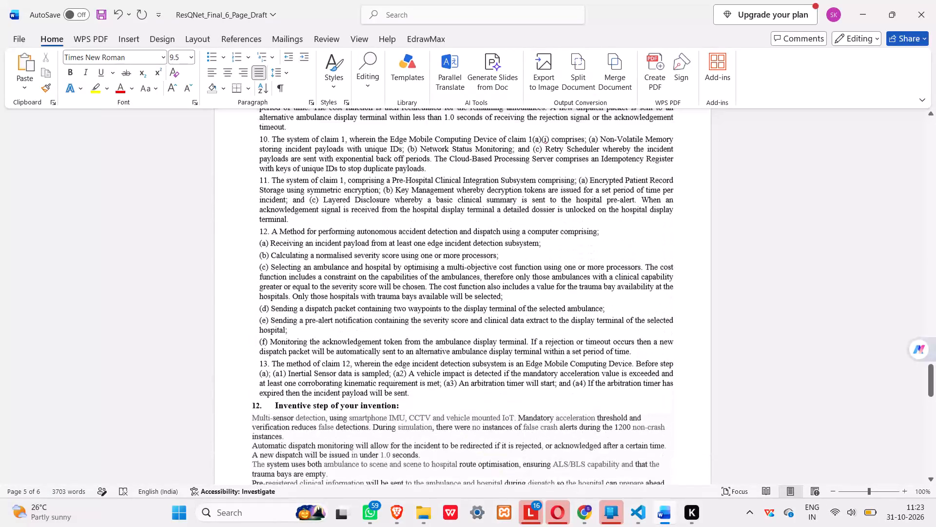
scroll(321, 370, up, 2)
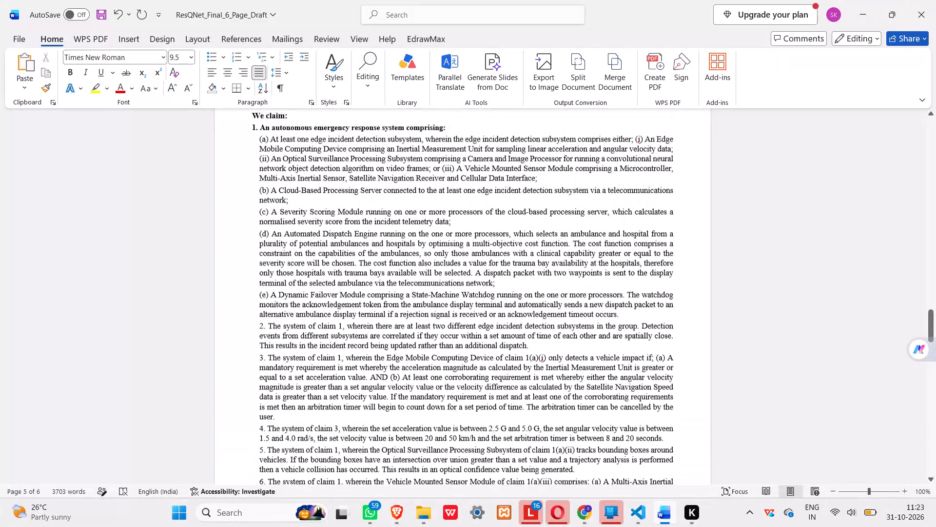
scroll(321, 370, up, 1)
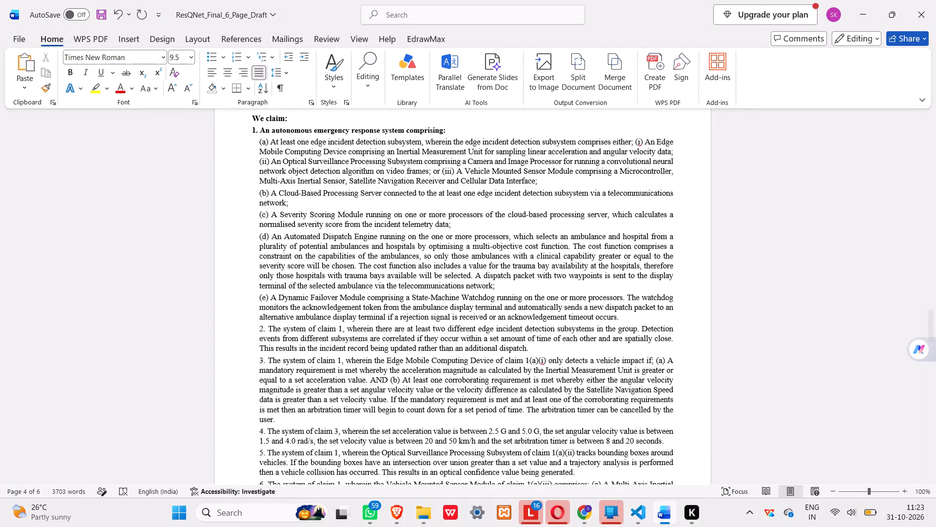
scroll(307, 375, up, 1)
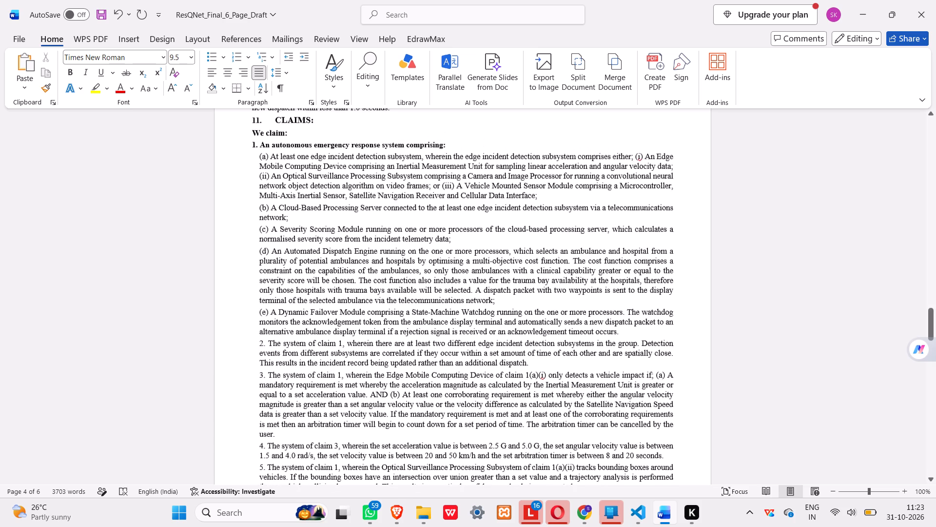
scroll(307, 375, up, 1)
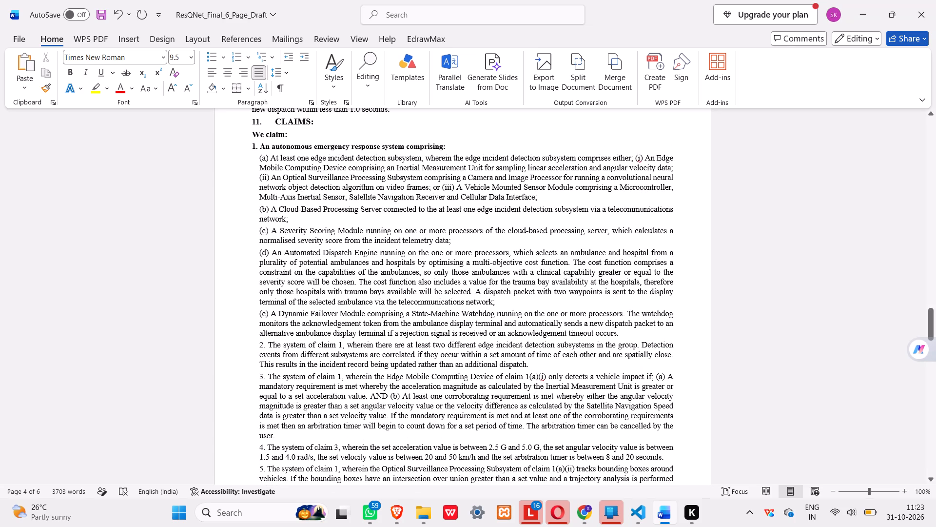
scroll(312, 379, down, 1)
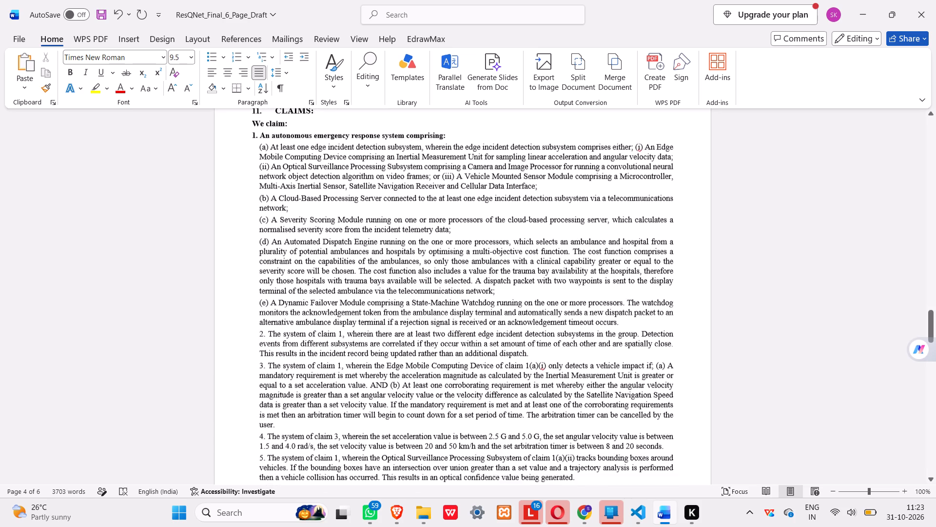
scroll(312, 379, down, 2)
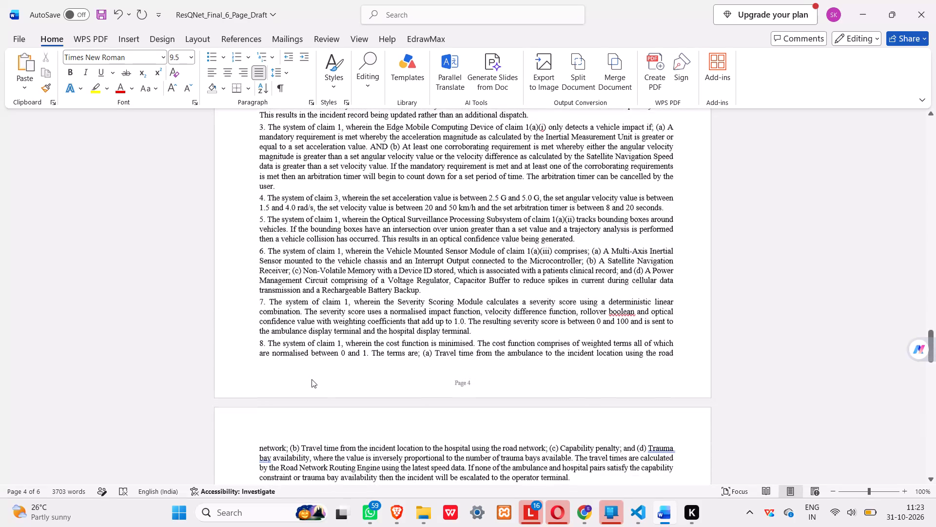
scroll(312, 379, down, 1)
scroll(312, 379, up, 2)
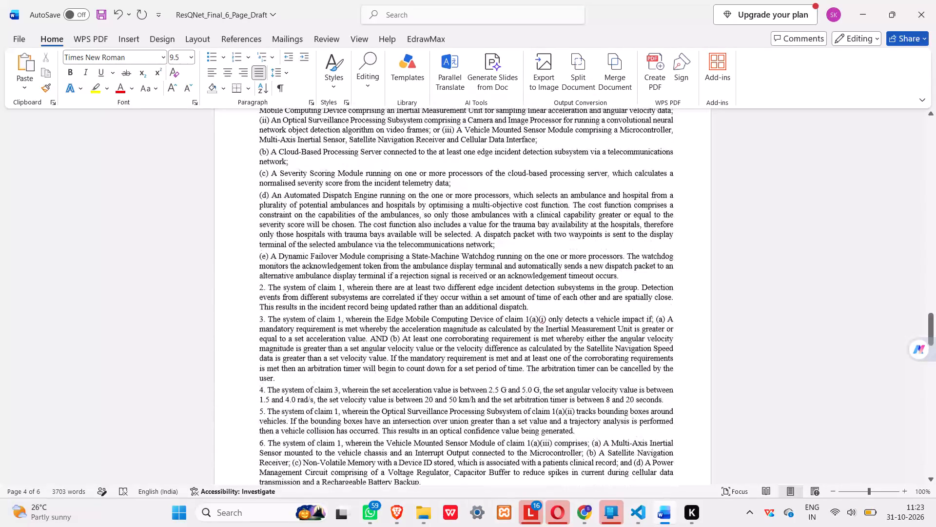
scroll(312, 379, up, 1)
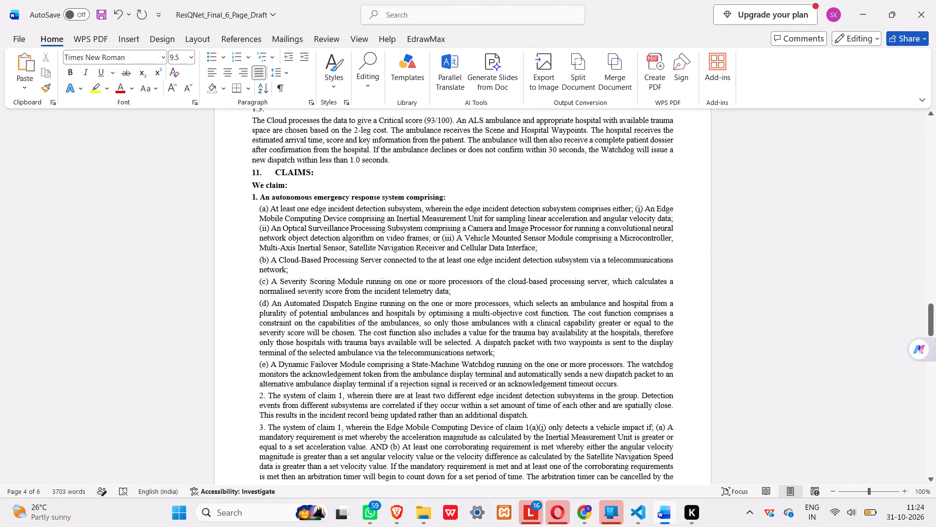
Remove the left indent from claim 2 so it aligns with the claim 1 heading line.
click(255, 395)
key(BackSpace)
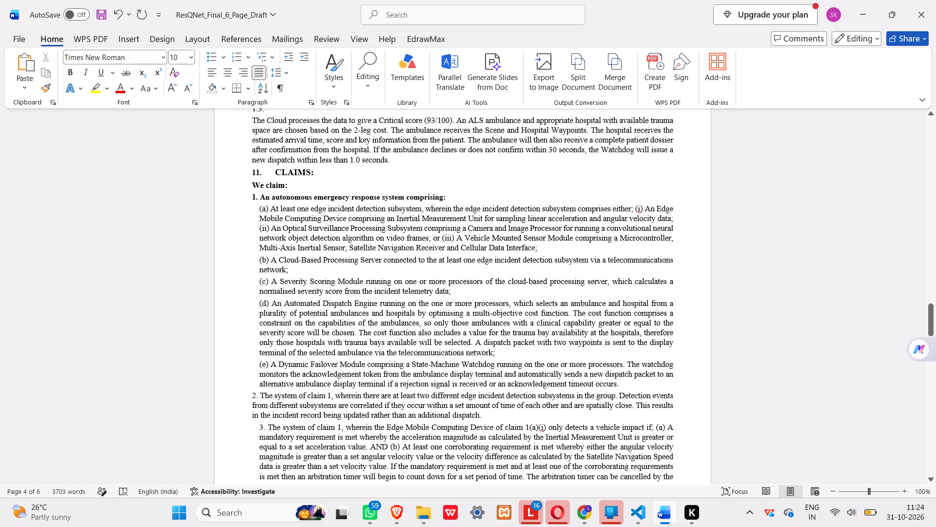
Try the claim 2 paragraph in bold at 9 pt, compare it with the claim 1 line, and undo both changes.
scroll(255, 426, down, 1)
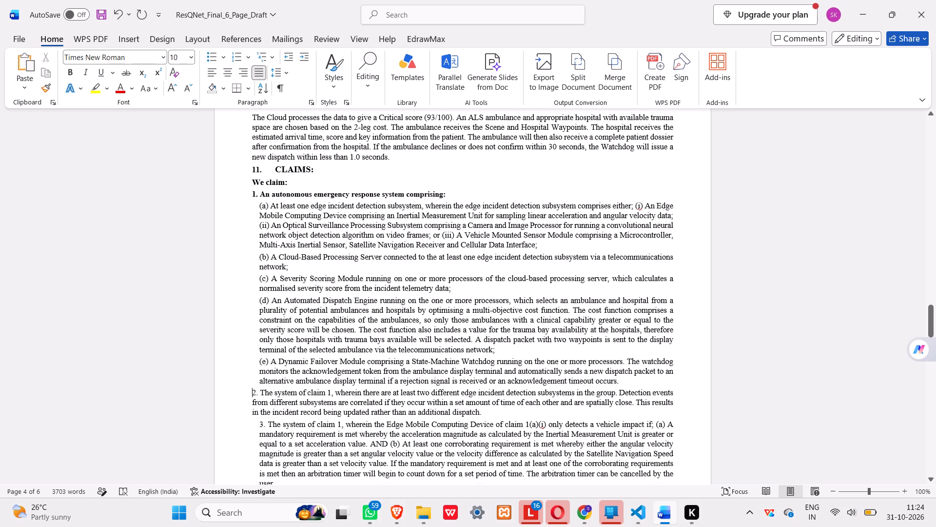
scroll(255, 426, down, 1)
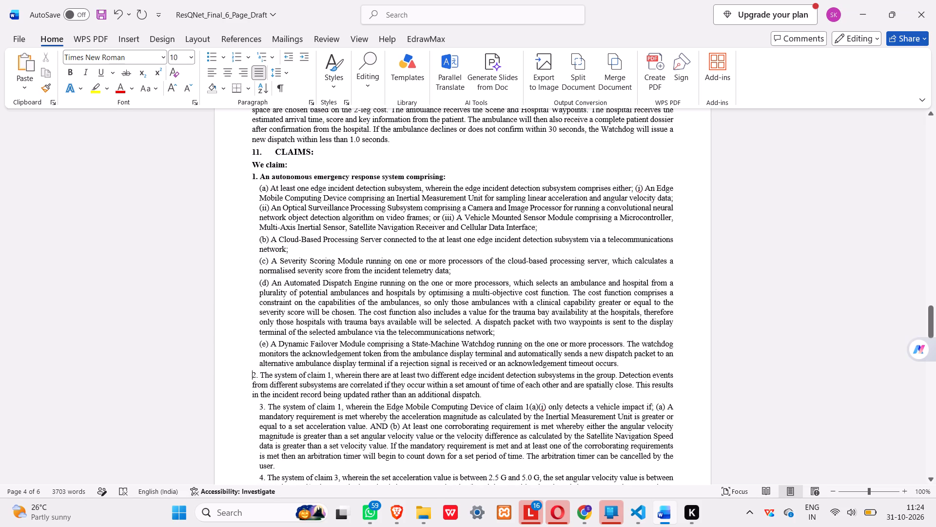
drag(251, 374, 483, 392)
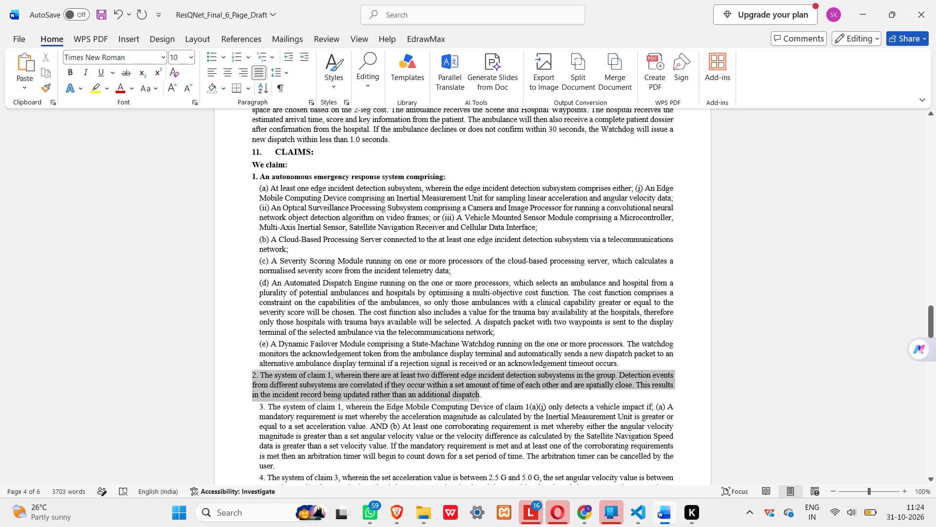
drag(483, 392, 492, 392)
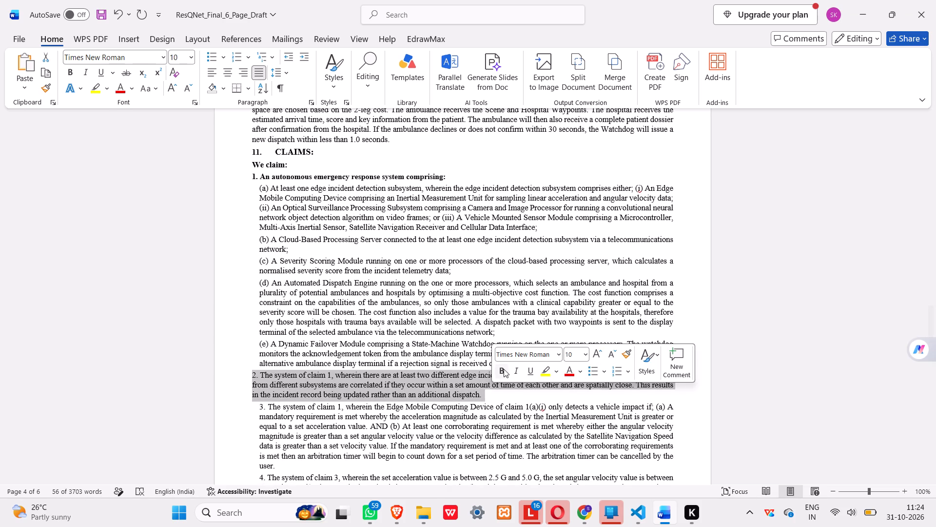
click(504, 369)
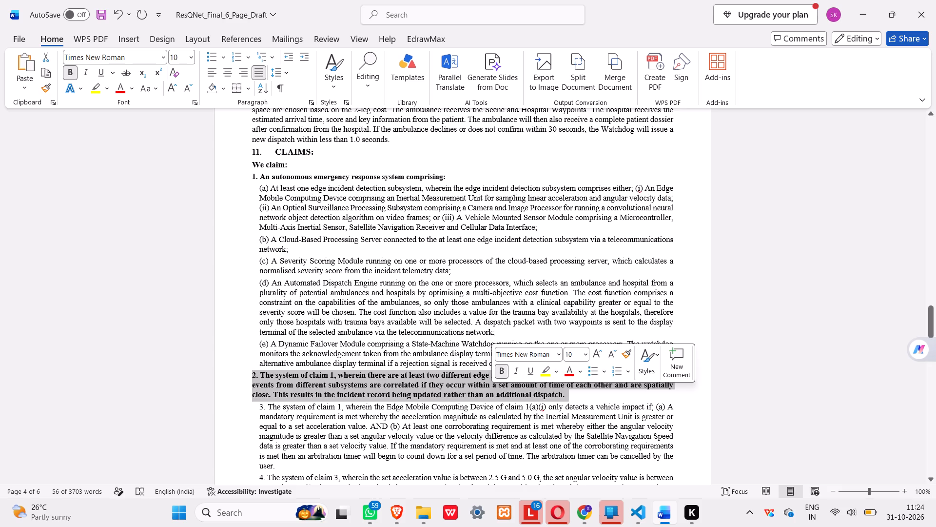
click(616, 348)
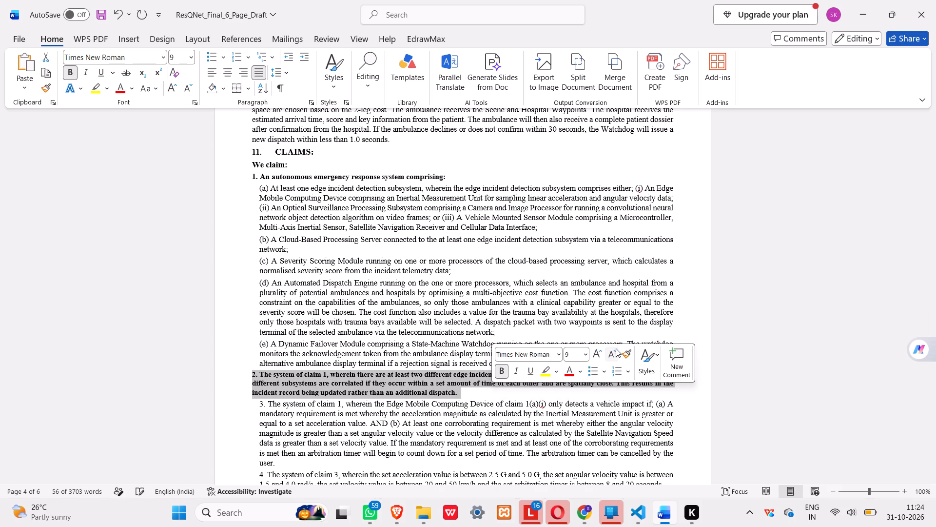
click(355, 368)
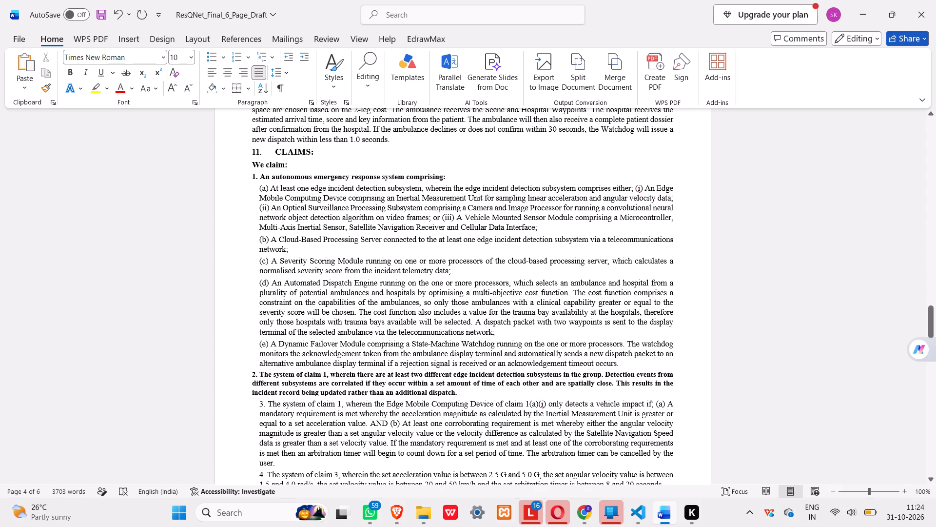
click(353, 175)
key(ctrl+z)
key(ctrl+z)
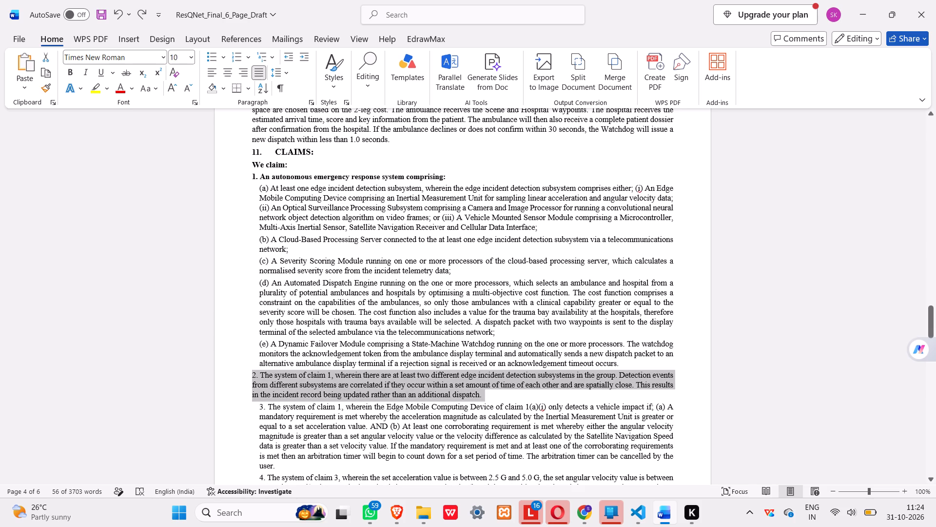
Remove the left indent from claims 3 and 4 so they line up with claim 2, and check the claims' alignment.
click(259, 409)
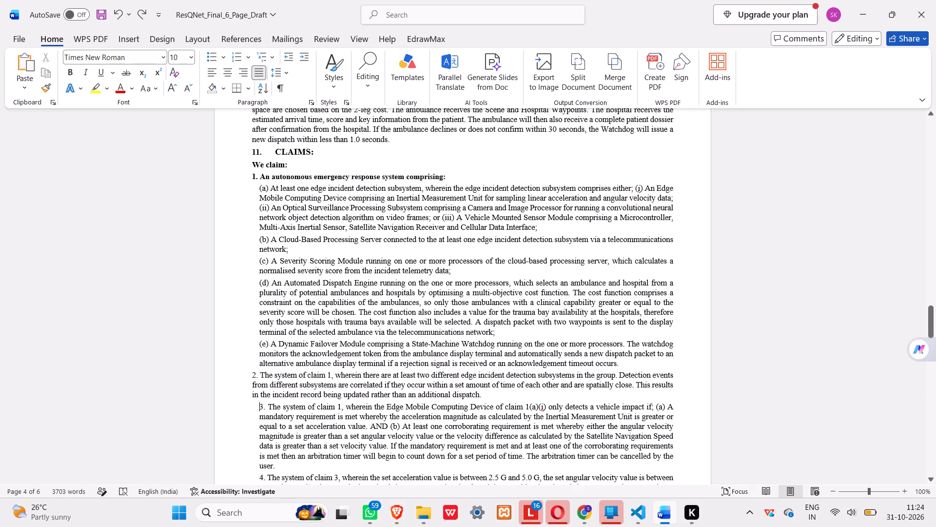
key(BackSpace)
scroll(252, 466, down, 1)
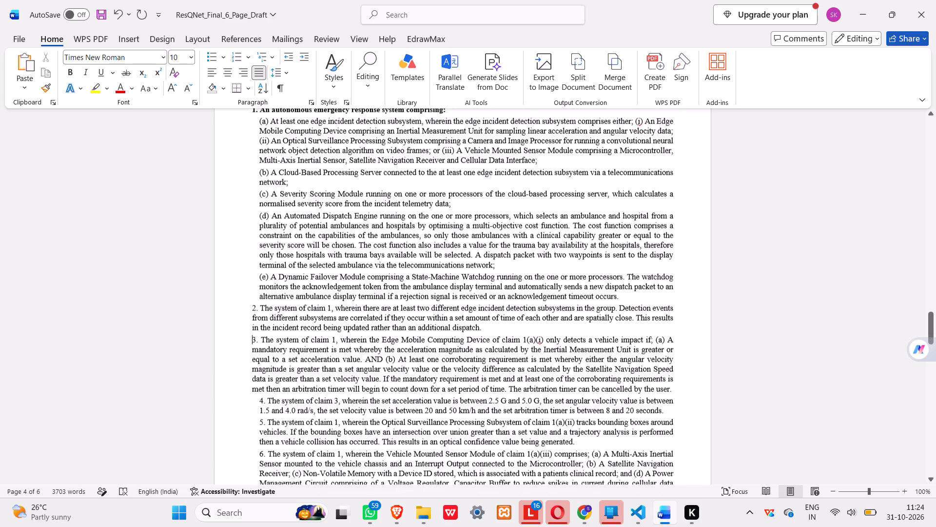
click(258, 393)
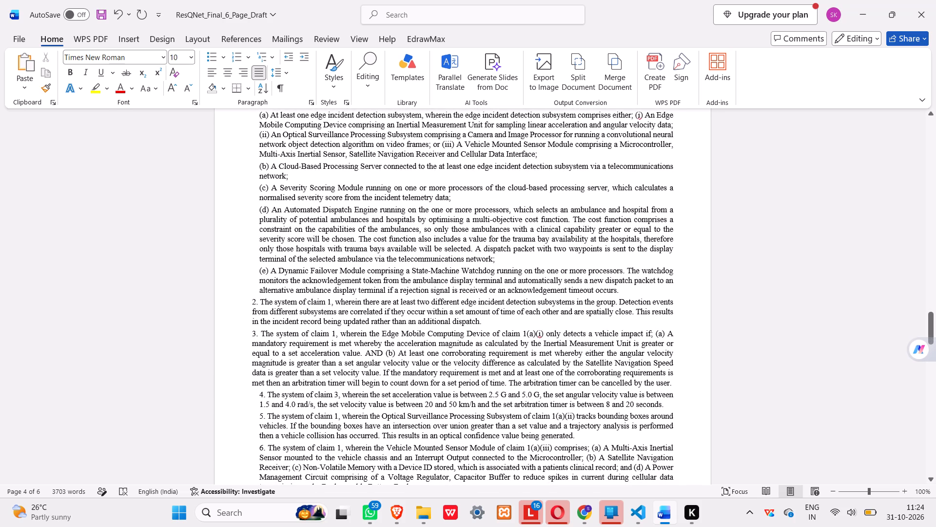
key(BackSpace)
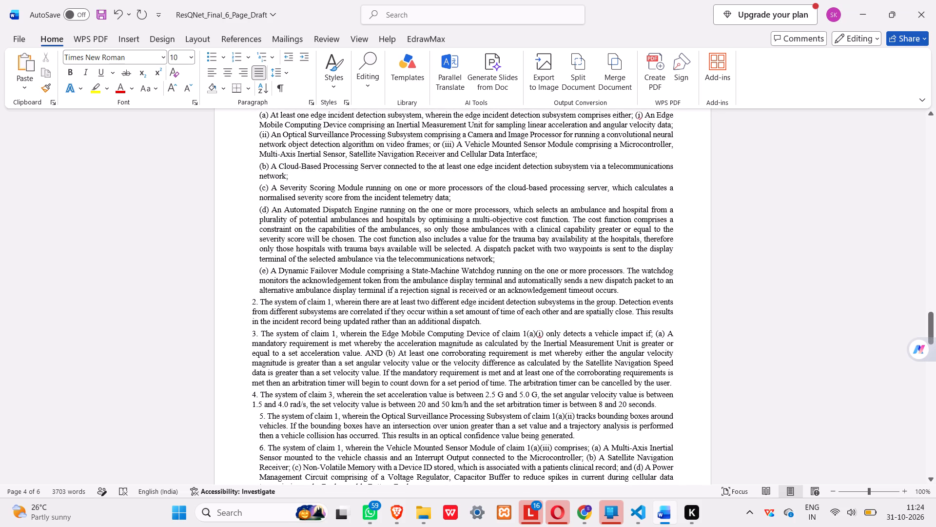
scroll(246, 478, down, 1)
scroll(247, 408, up, 1)
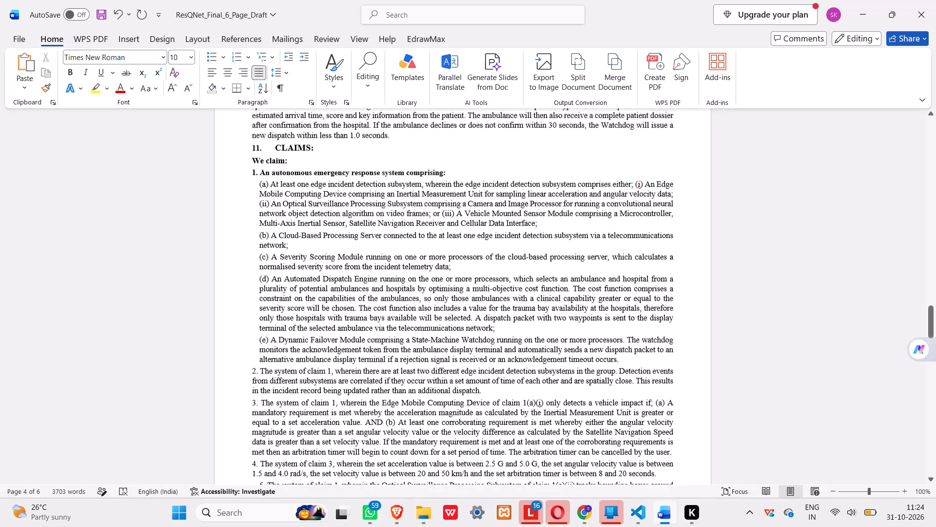
scroll(247, 408, up, 1)
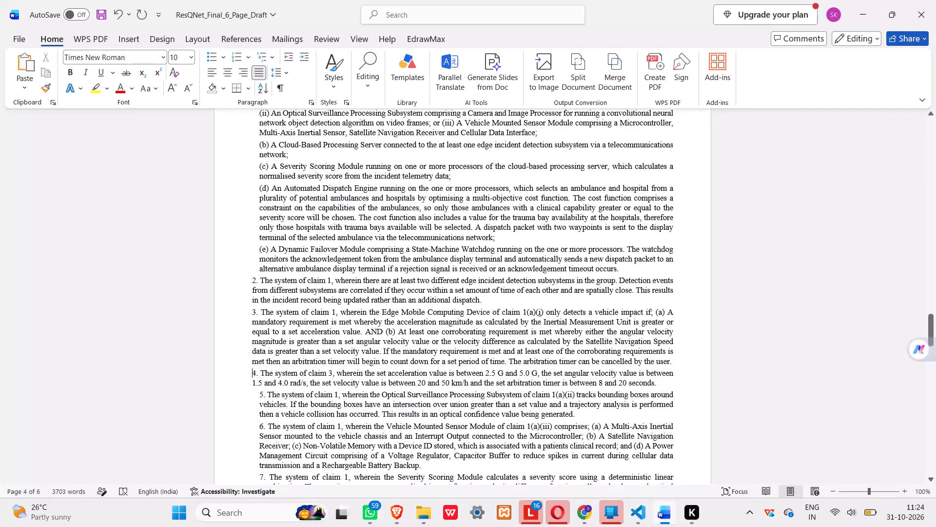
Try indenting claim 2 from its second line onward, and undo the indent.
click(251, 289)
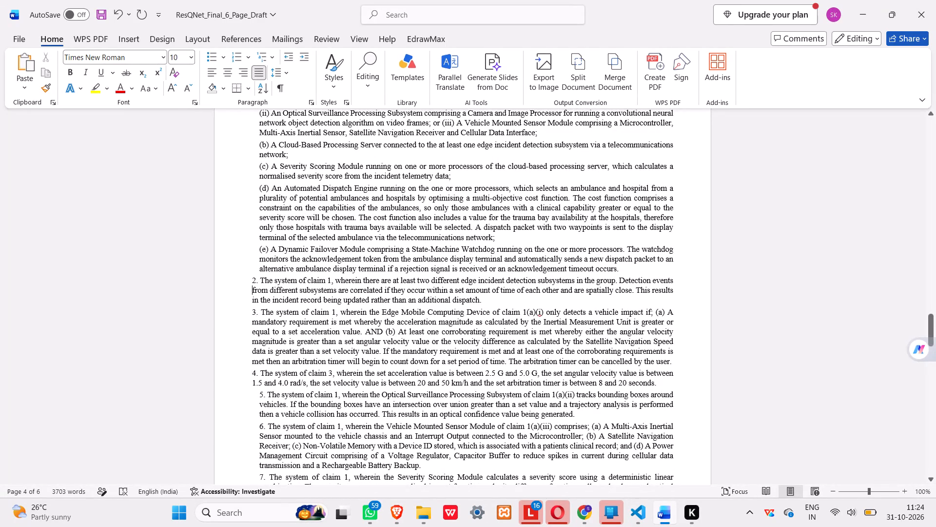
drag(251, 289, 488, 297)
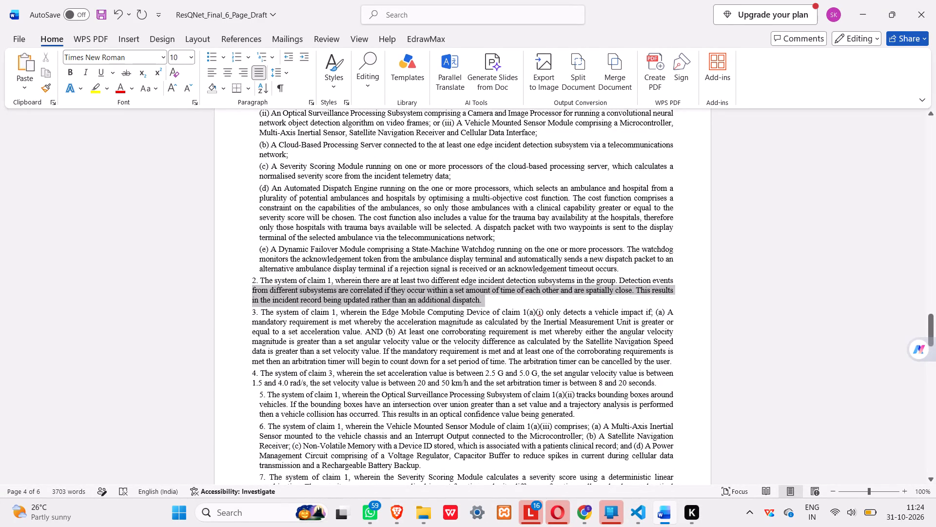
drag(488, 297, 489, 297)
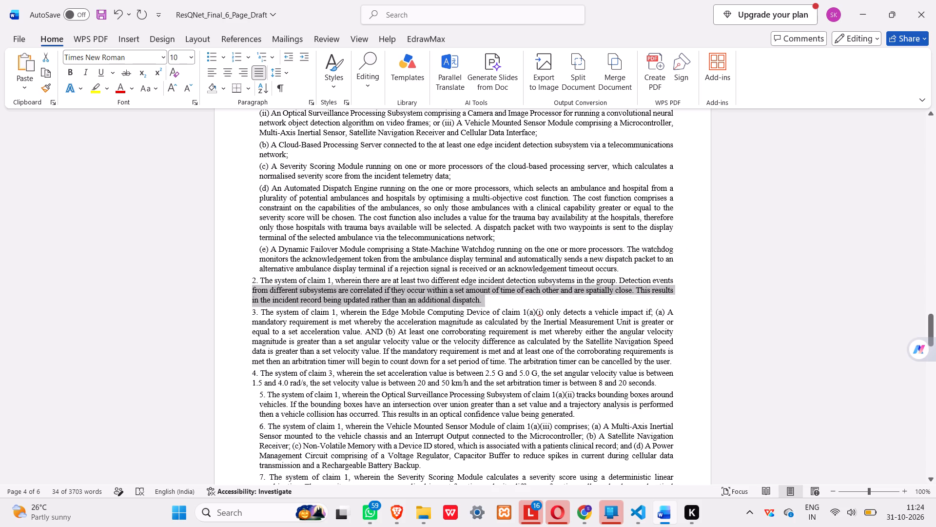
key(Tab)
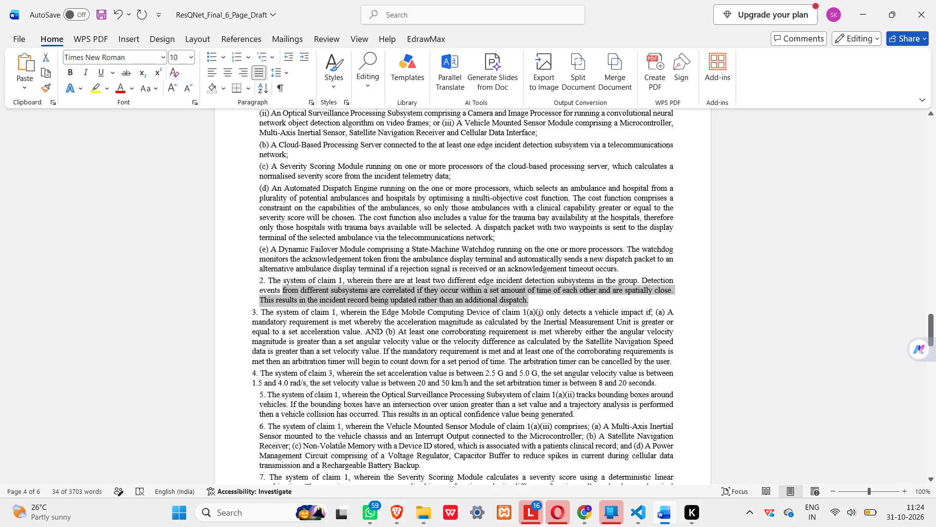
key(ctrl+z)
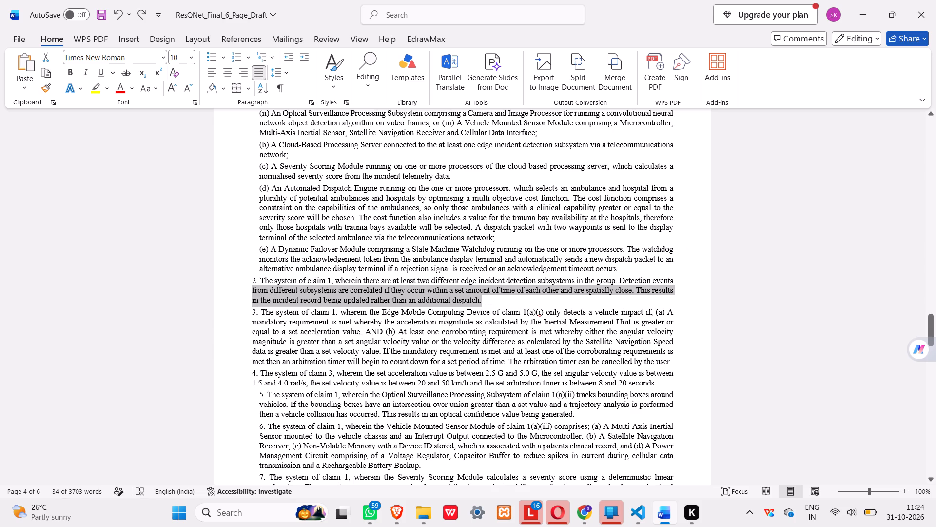
Remove the left indent from claims 5 and 6 so they line up with claim 4.
click(283, 378)
scroll(283, 378, down, 1)
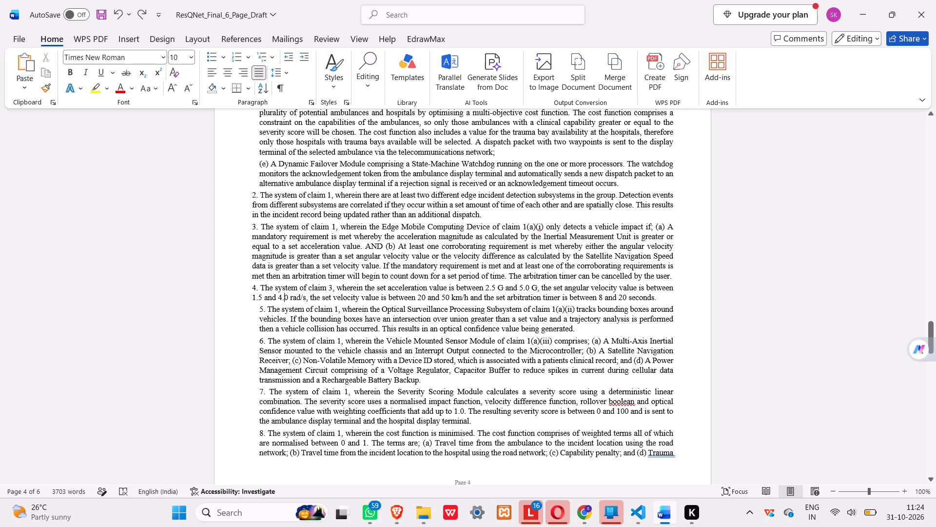
click(260, 314)
key(Up)
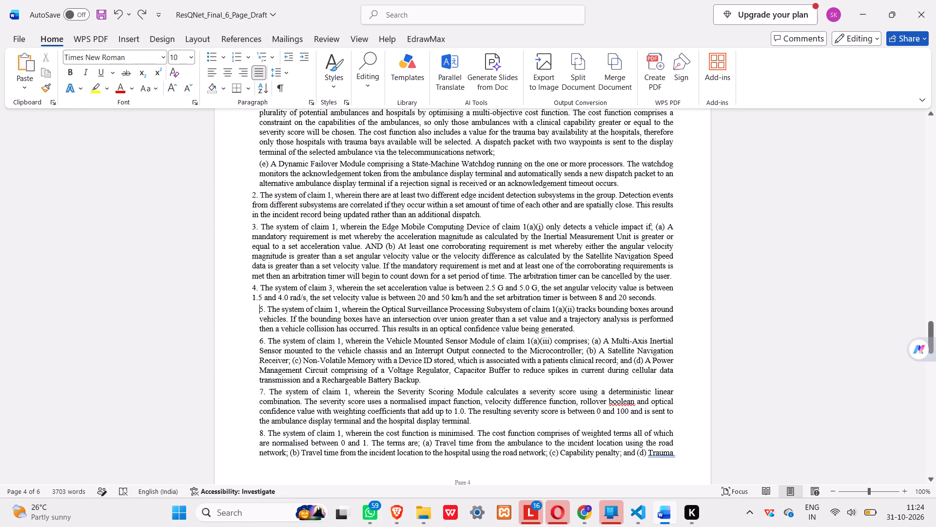
key(BackSpace)
key(Down)
key(Down)
key(Down)
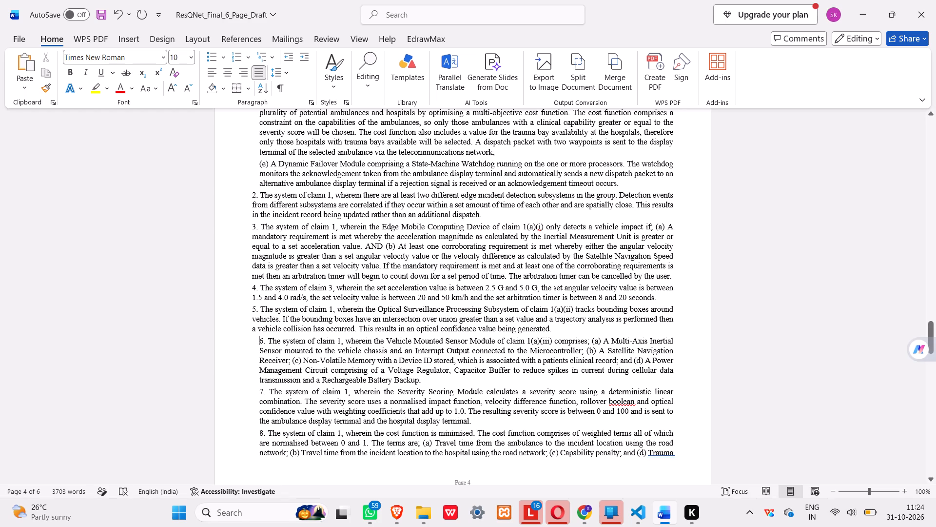
key(BackSpace)
Remove the left indent from claims 7 and 8 so they line up with the claims above.
key(Down)
key(Down)
key(Down)
key(Down)
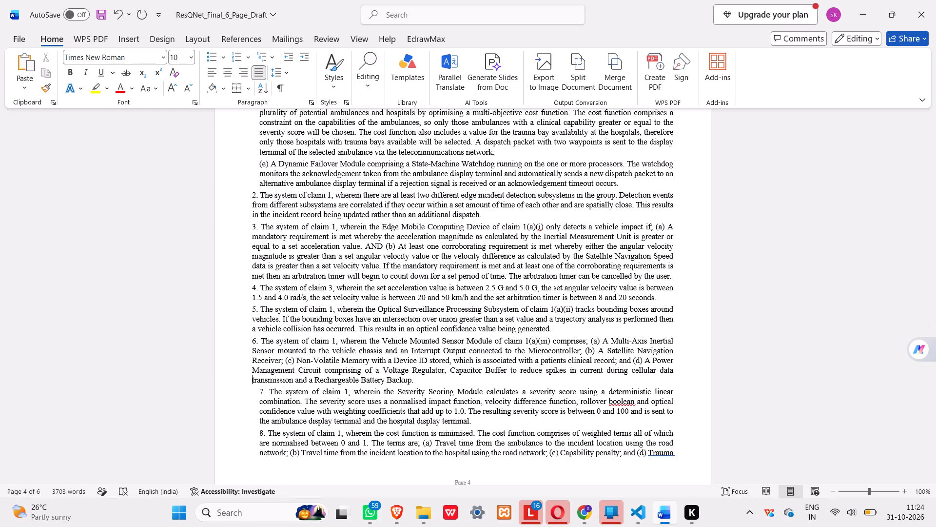
key(Down)
key(BackSpace)
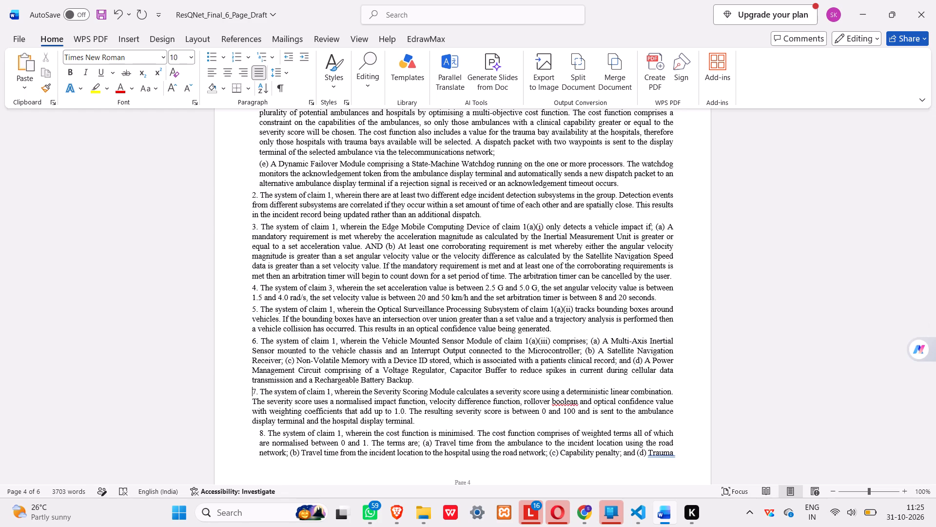
key(Down)
key(Down)
key(Down)
key(Down)
key(BackSpace)
Remove the left indent from claims 9 and 10 so they align with claim 8.
key(Down)
key(Down)
key(Down)
key(Down)
key(Down)
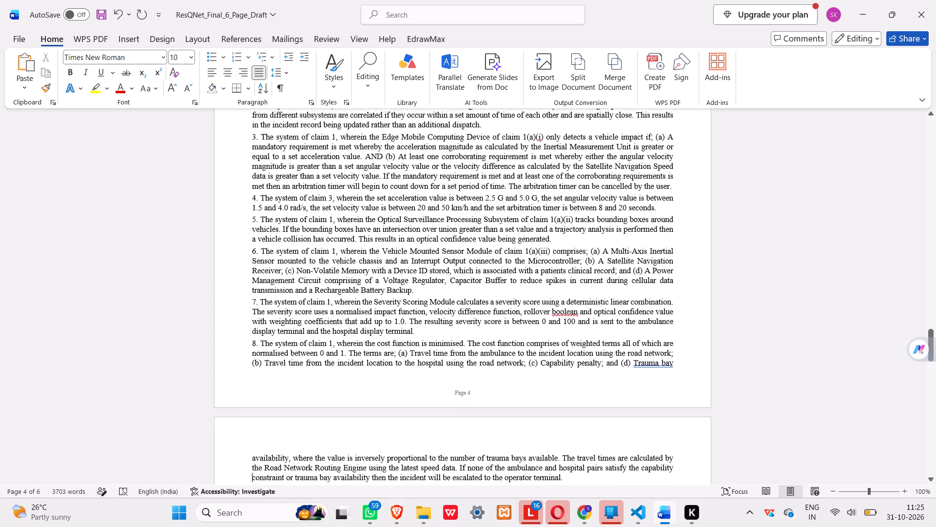
key(Down)
key(Down)
key(Down)
key(Down)
key(Up)
key(Up)
key(Up)
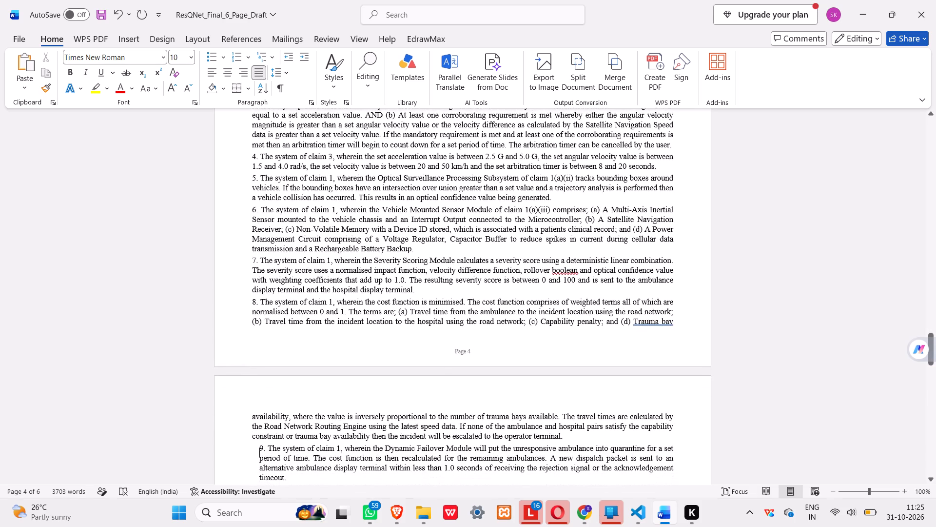
key(BackSpace)
key(Down)
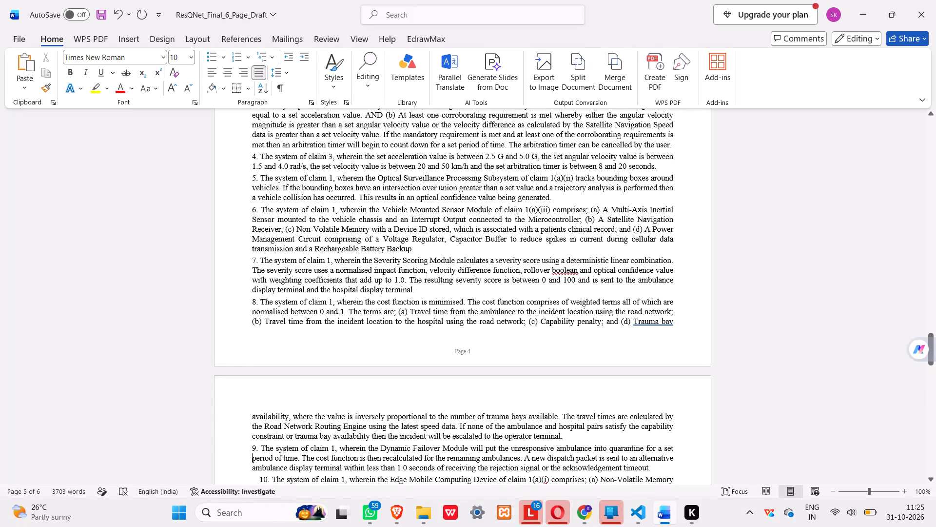
key(Down)
key(Down)
key(BackSpace)
Look through claims 11 and 12, and remove the left indent from claim 11 so it aligns with claim 10.
key(Down)
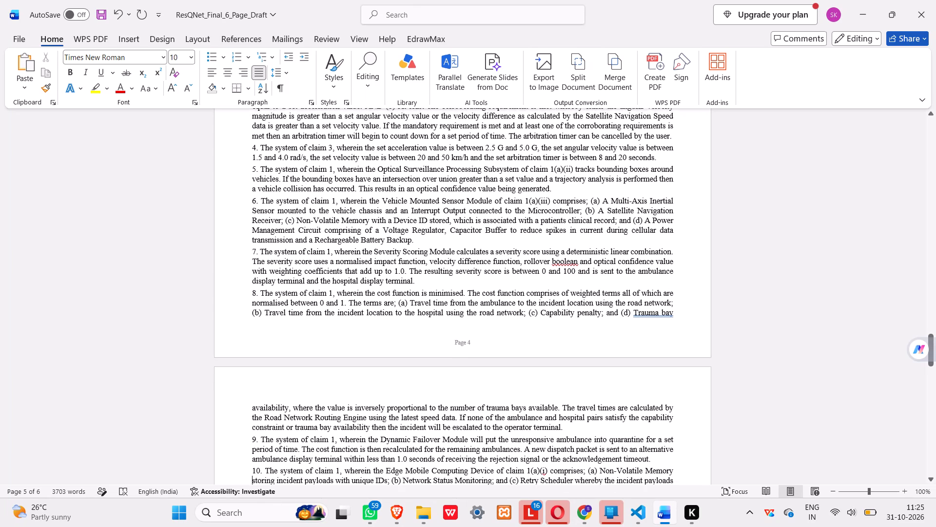
key(Down)
key(Down)
key(Down)
key(Down)
key(Down)
key(Down)
key(Down)
key(Down)
key(Down)
key(Down)
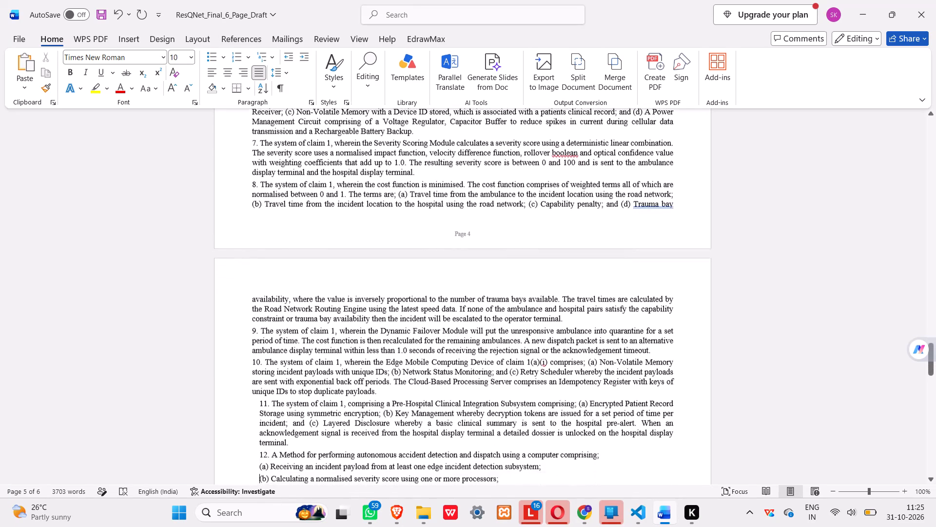
key(Down)
key(Down)
key(Down)
key(Down)
key(Down)
key(Down)
key(Up)
key(Up)
key(Up)
key(Up)
key(Up)
key(Up)
key(Up)
key(Up)
key(Up)
key(Up)
key(Up)
key(Up)
key(Up)
key(Up)
key(Up)
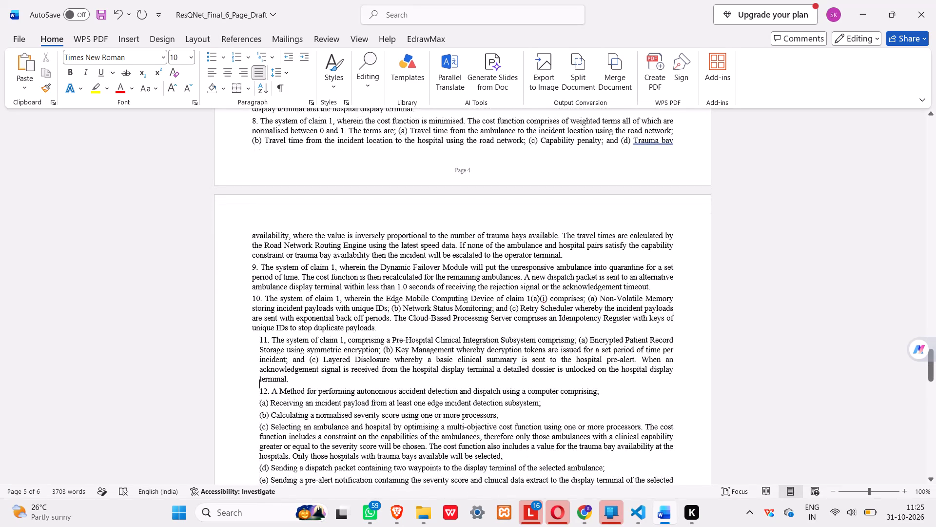
key(Down)
key(Down)
key(BackSpace)
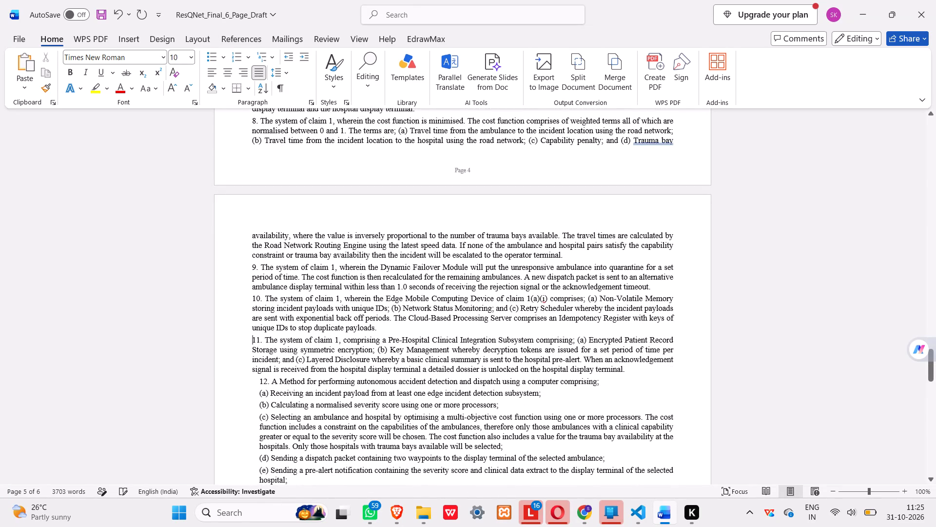
Remove the left indent from claim 12's opening line only, keeping its lettered items indented.
key(Down)
key(Down)
key(Down)
key(Down)
key(BackSpace)
key(Up)
key(Down)
key(Down)
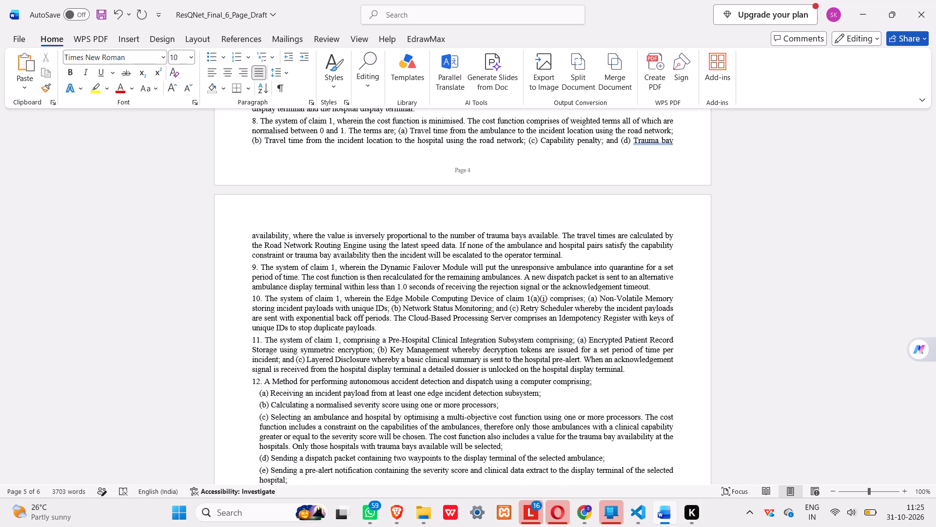
key(Up)
key(Down)
Break claim 11 after "Pre-Hospital Clinical Integration Subsystem comprising;" so item (a) starts on a new line.
scroll(260, 314, down, 1)
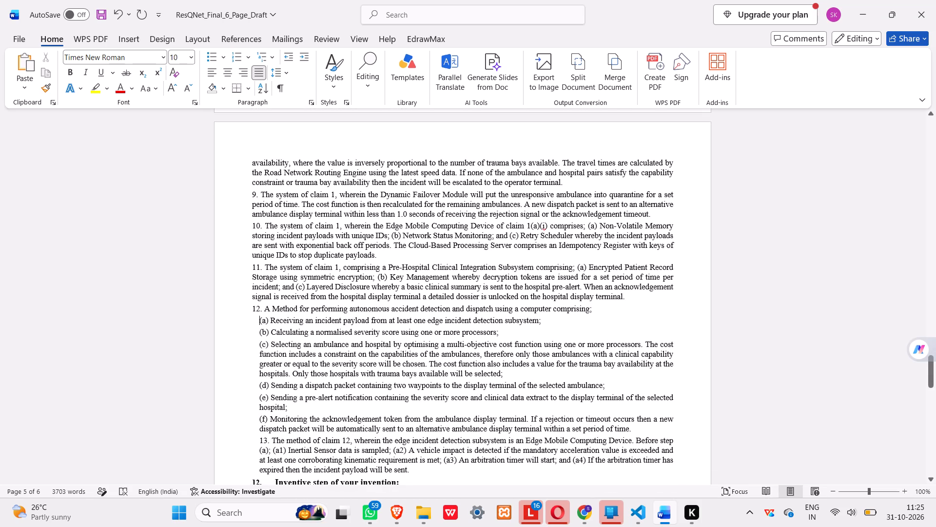
click(575, 267)
key(Return)
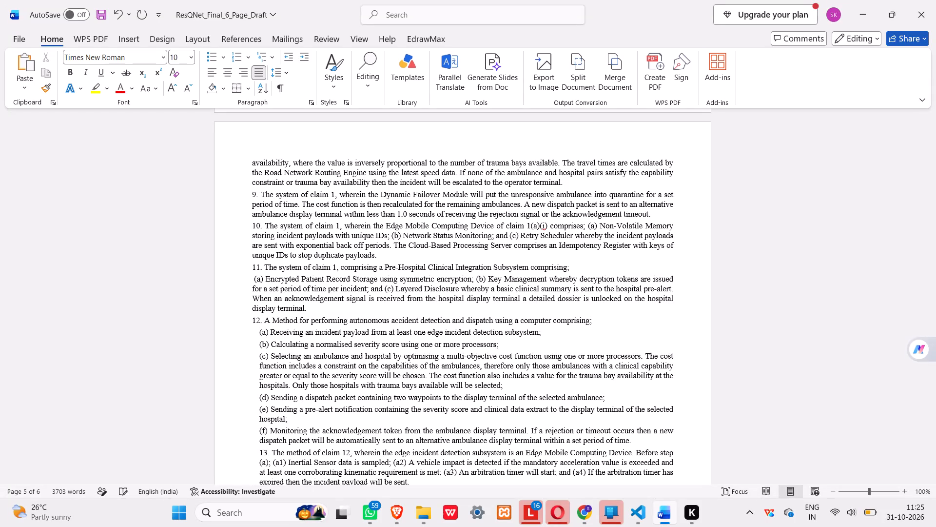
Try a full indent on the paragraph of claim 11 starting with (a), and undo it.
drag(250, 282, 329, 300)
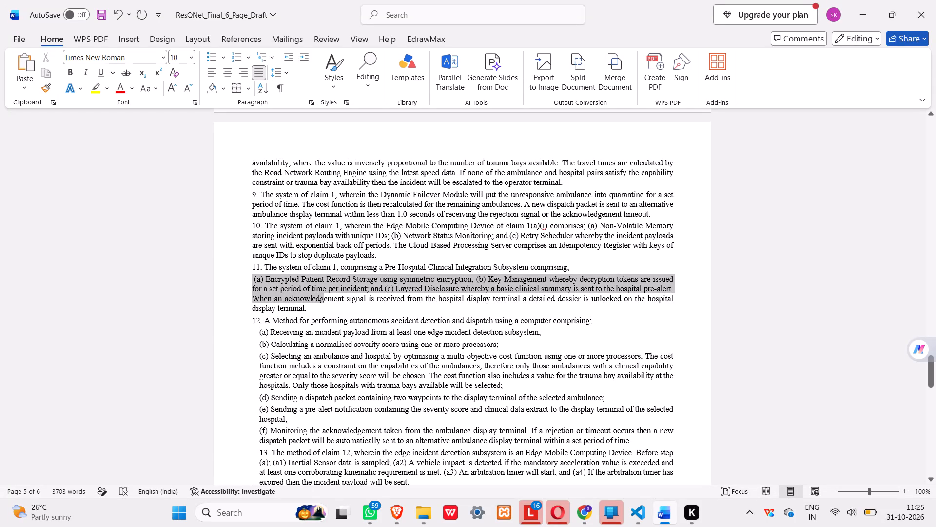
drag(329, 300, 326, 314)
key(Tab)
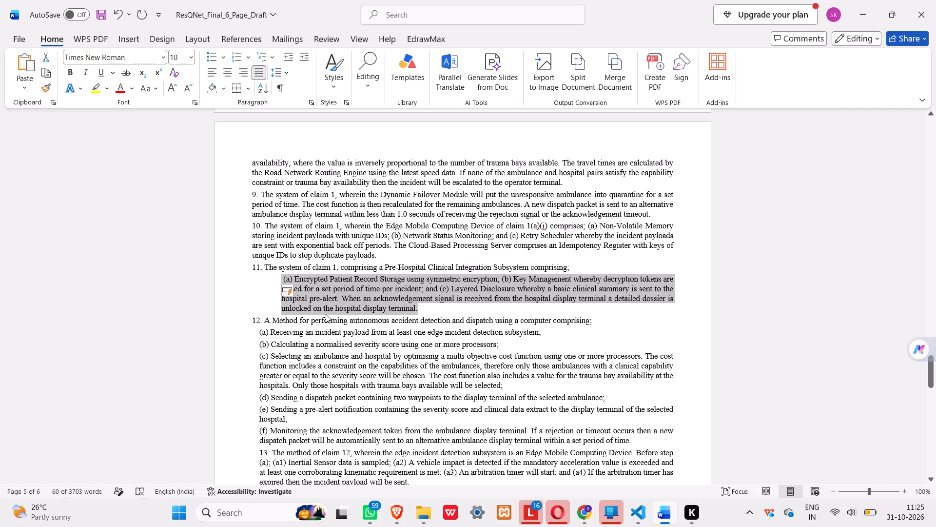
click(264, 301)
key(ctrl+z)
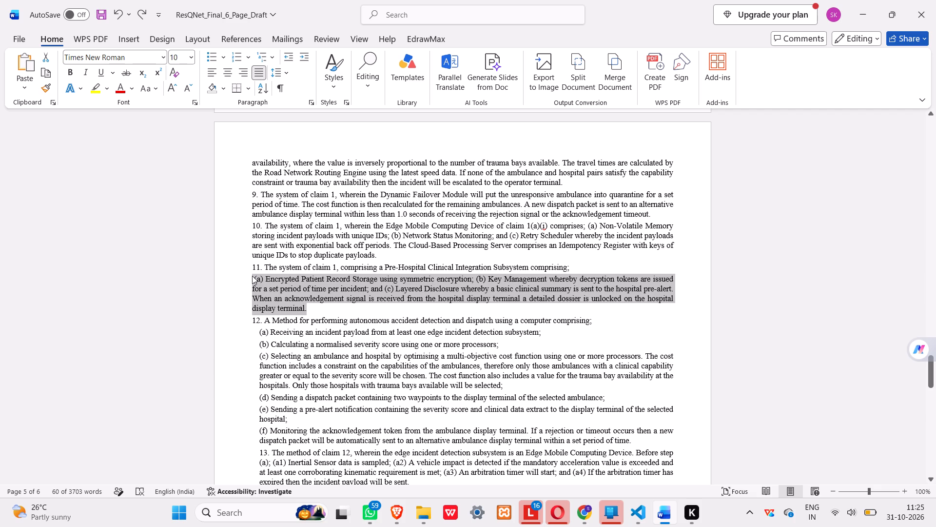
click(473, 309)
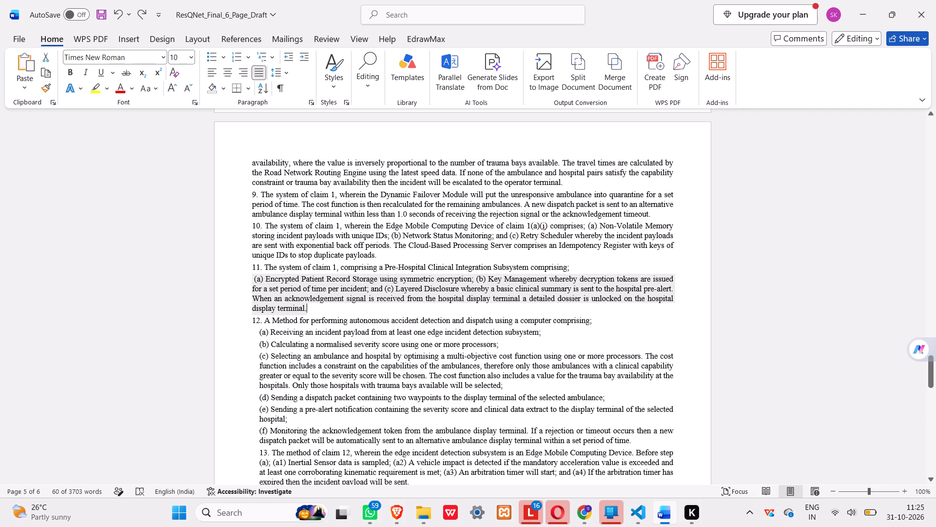
Put items (b) and (c) of claim 11 on their own lines, with a leading space before (c).
click(474, 279)
key(Return)
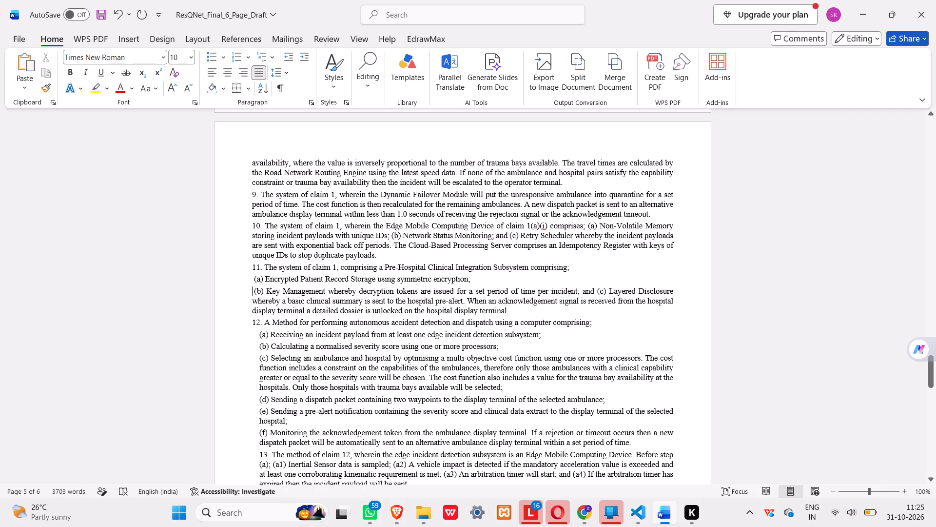
click(583, 291)
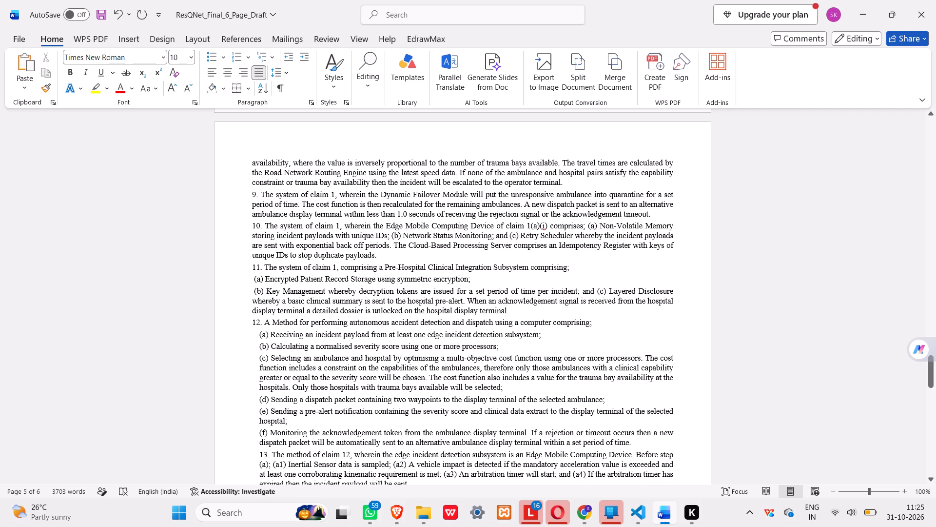
click(596, 291)
key(Return)
click(289, 309)
key(space)
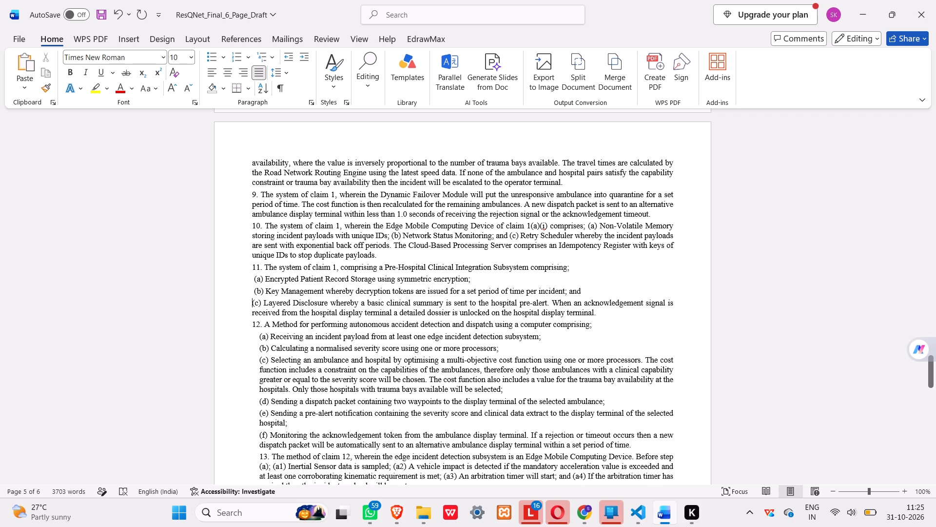
Add three more leading spaces before items (a), (b) and (c) of claim 11 to indent them.
click(253, 282)
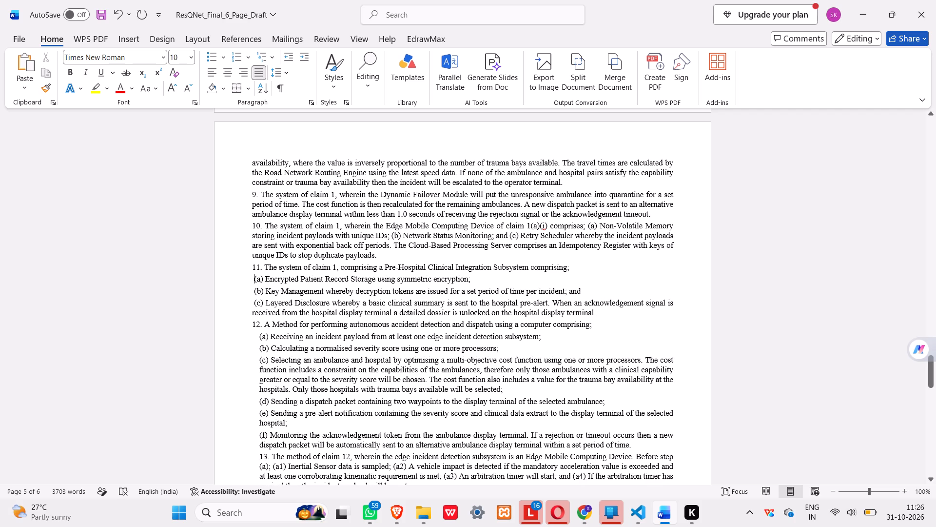
key(space)
key(space)
key(space)
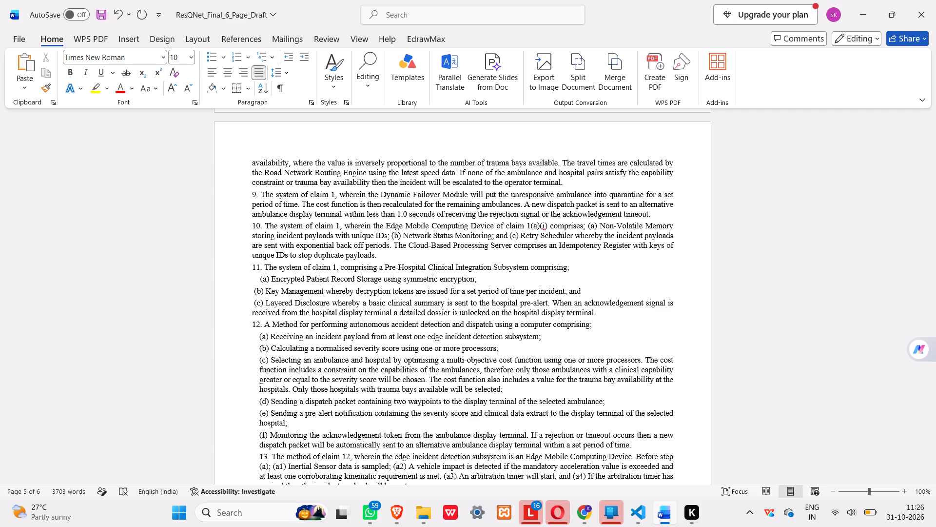
key(Down)
key(Left)
key(Left)
key(space)
key(space)
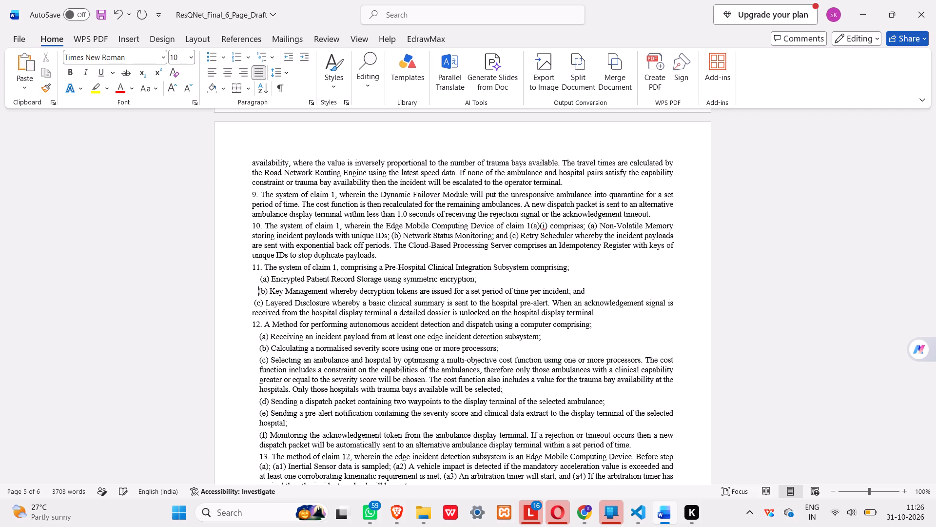
key(space)
key(Down)
key(Left)
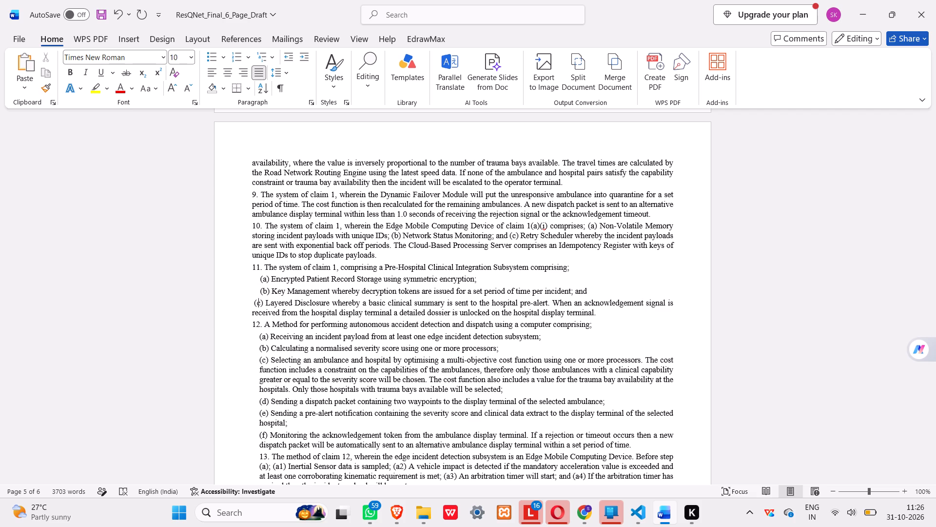
key(Left)
key(space)
key(space)
key(space)
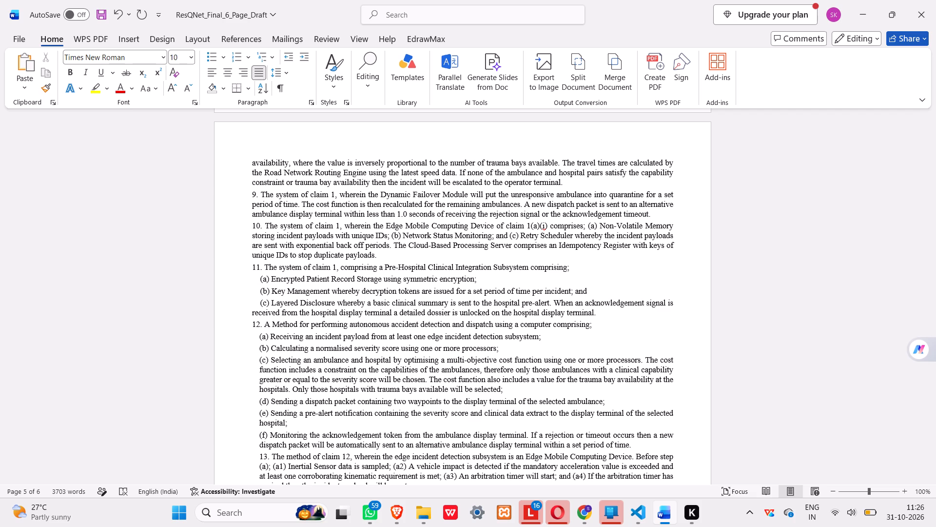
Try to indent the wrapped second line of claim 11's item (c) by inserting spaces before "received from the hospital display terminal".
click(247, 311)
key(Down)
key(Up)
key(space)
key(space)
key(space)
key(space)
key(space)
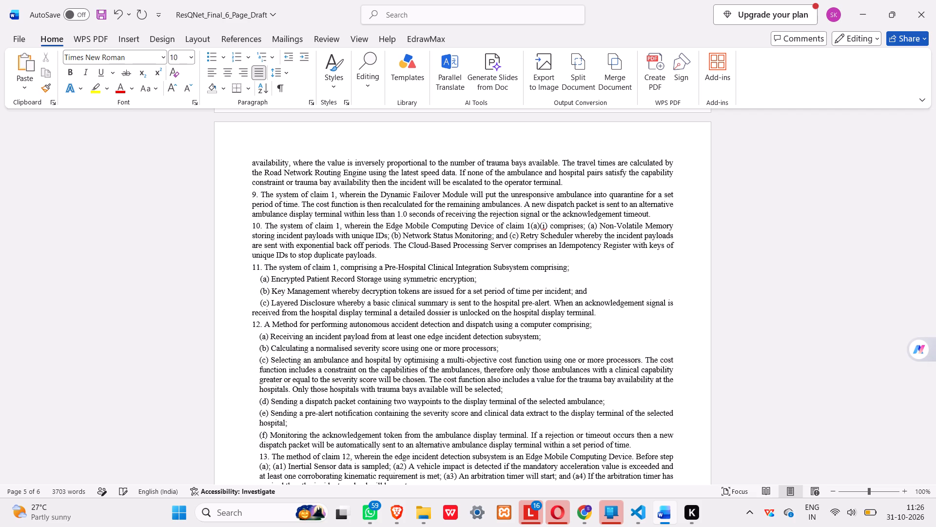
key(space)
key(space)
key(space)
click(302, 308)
Break claim 11's item (c) before "received from the hospital display terminal" and indent that new line with five spaces.
click(250, 310)
key(Return)
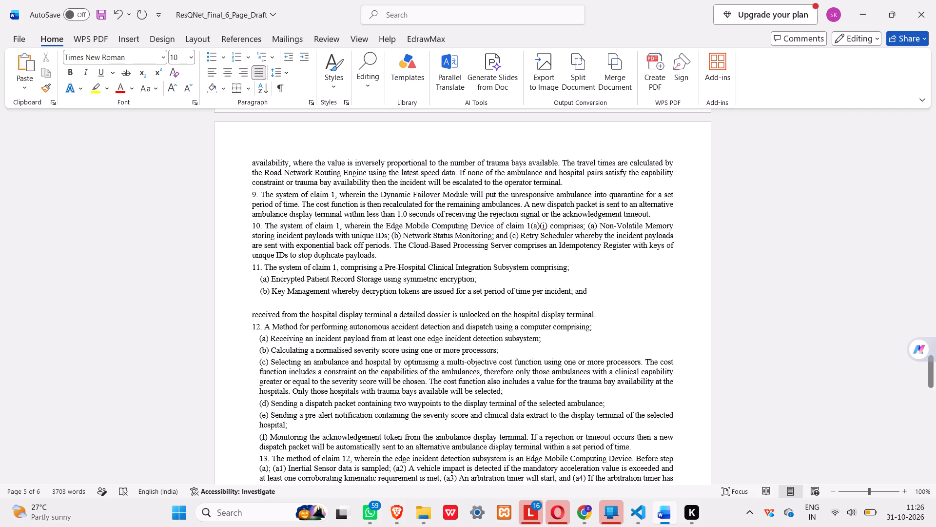
key(Return)
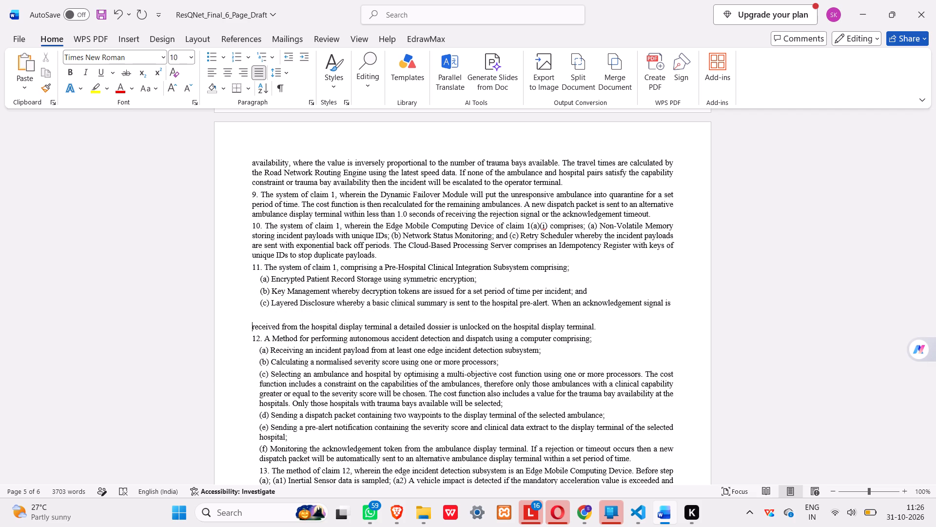
key(BackSpace)
key(space)
key(space)
key(space)
key(space)
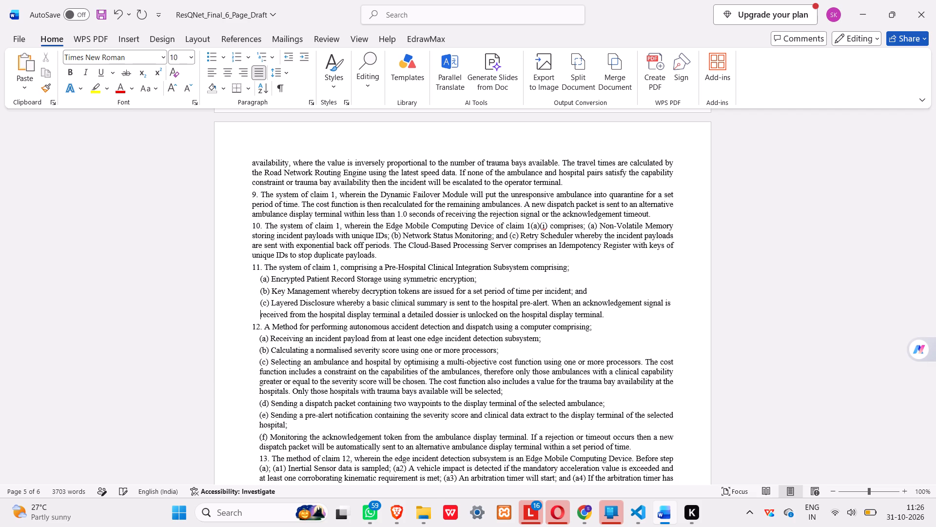
key(space)
click(308, 326)
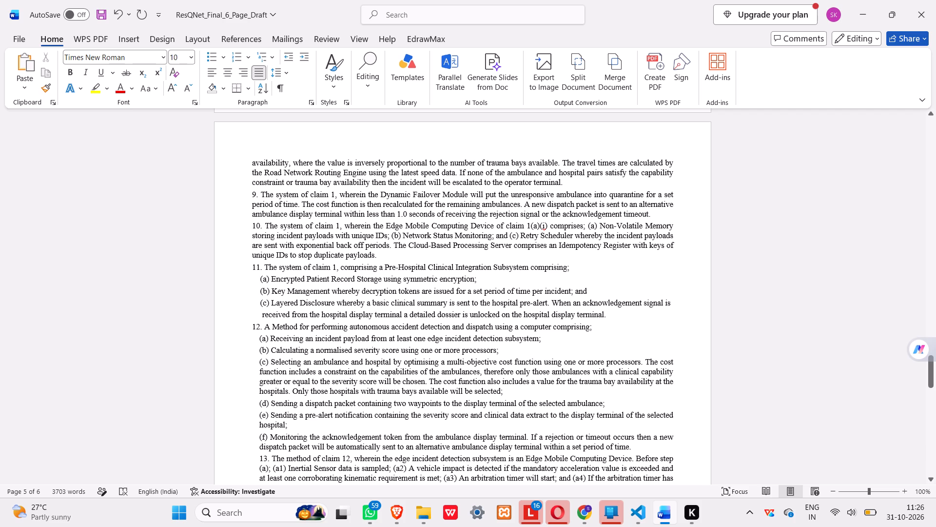
Remove the left indent from claim 13's paragraph.
scroll(308, 326, down, 1)
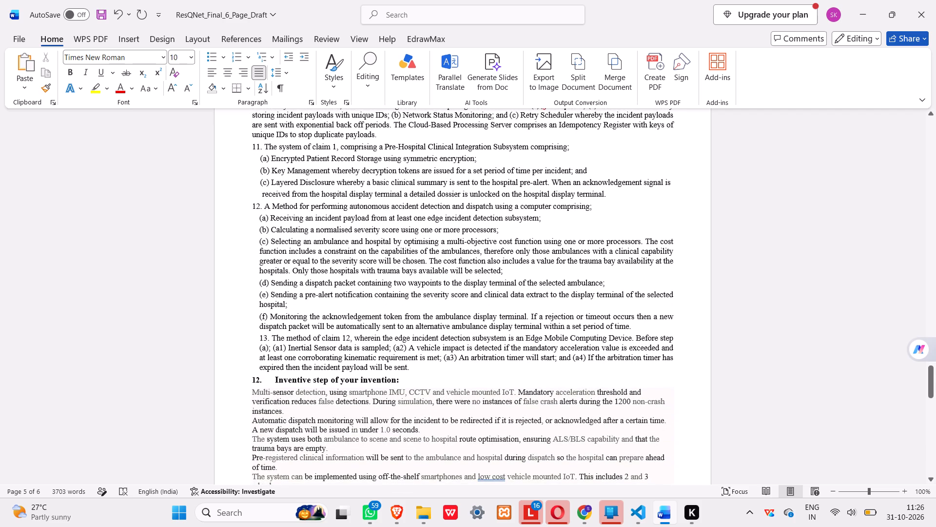
click(257, 341)
key(BackSpace)
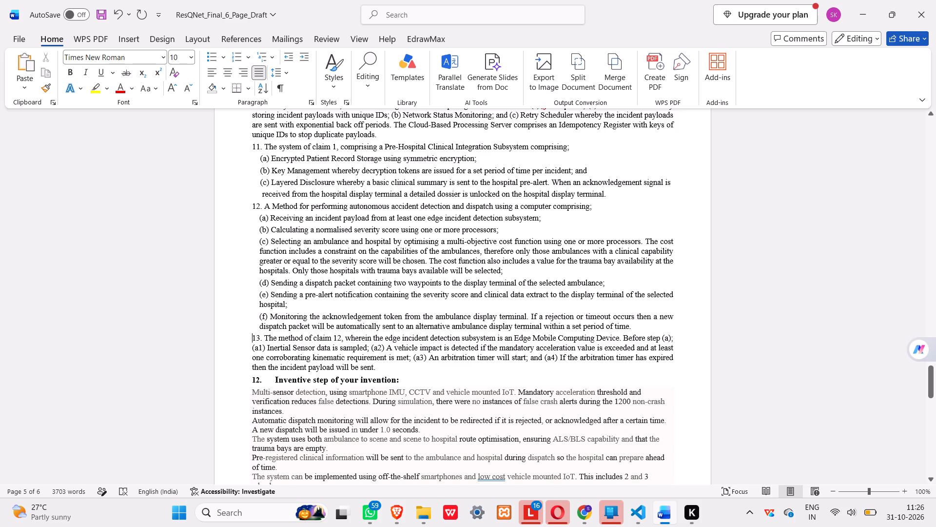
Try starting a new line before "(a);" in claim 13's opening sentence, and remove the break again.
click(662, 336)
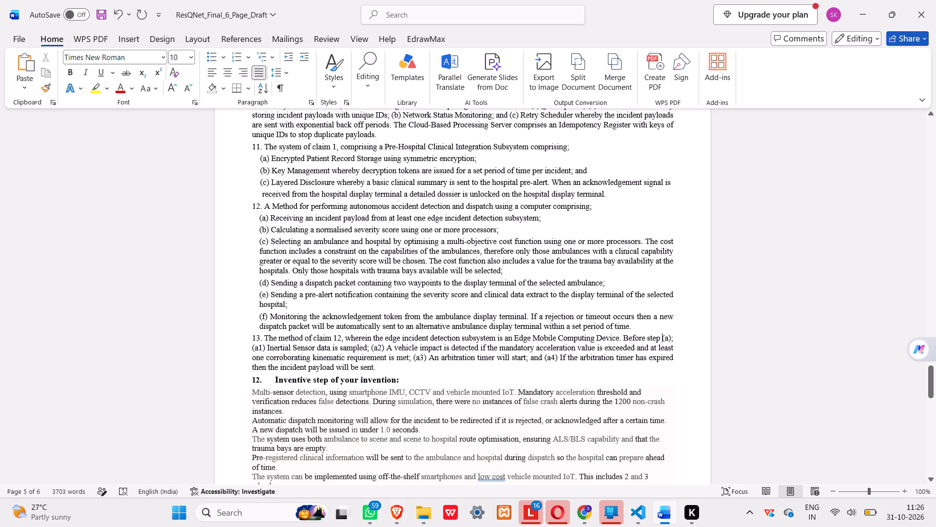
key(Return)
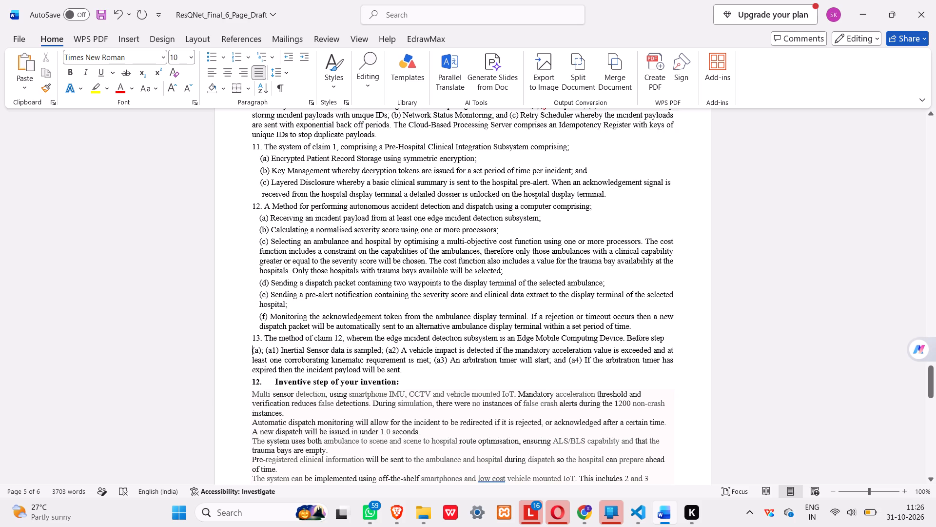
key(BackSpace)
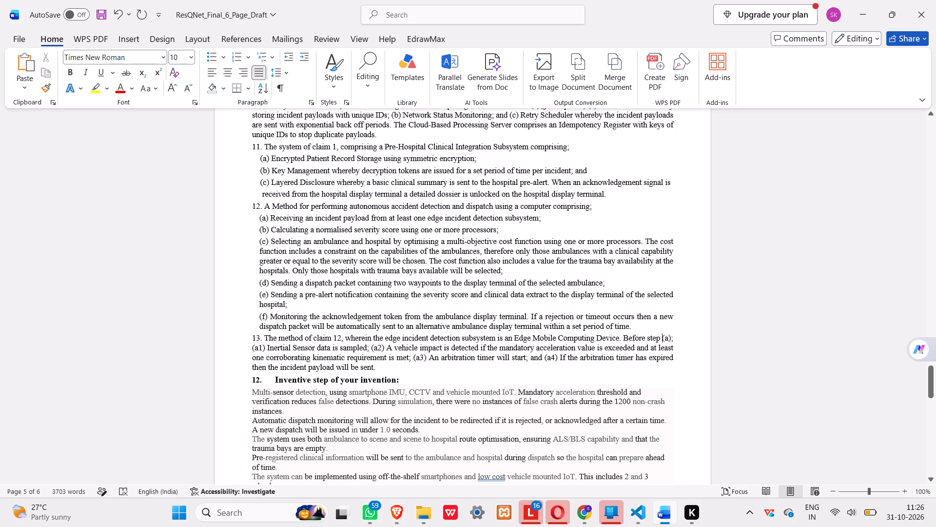
Break claim 13 so that items (a2), (a3) and (a4) each start on their own line.
click(370, 348)
key(Return)
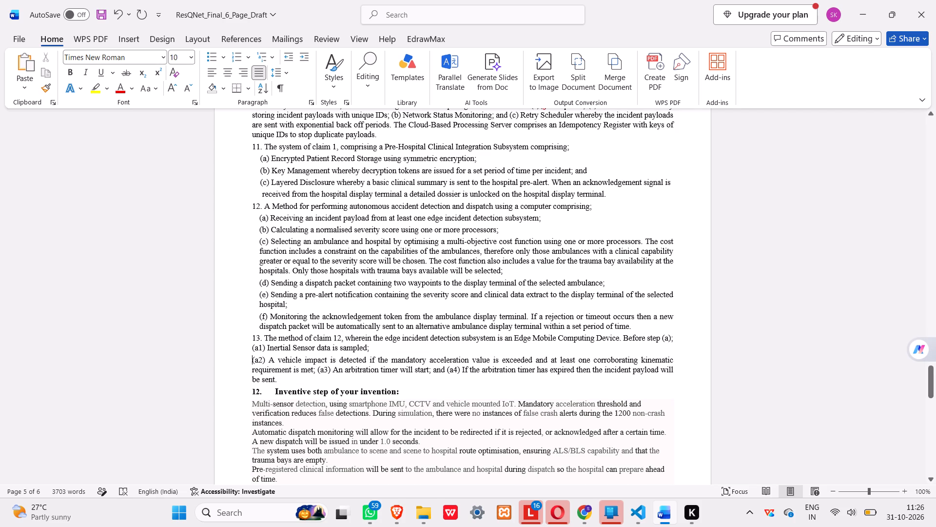
click(316, 371)
key(Return)
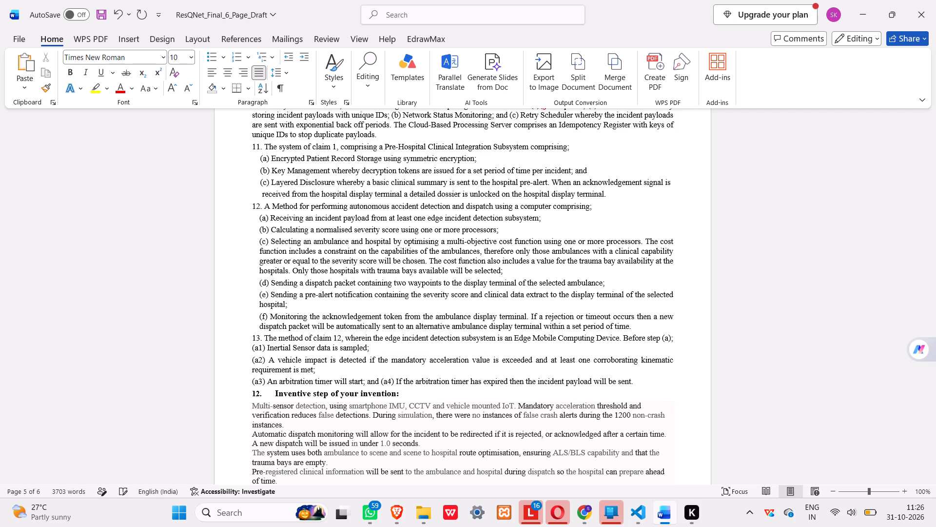
click(381, 381)
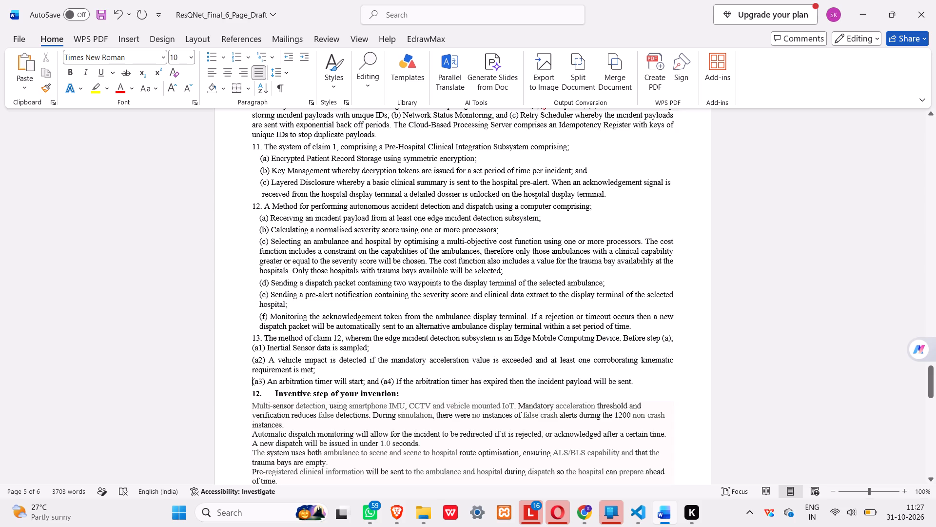
key(Return)
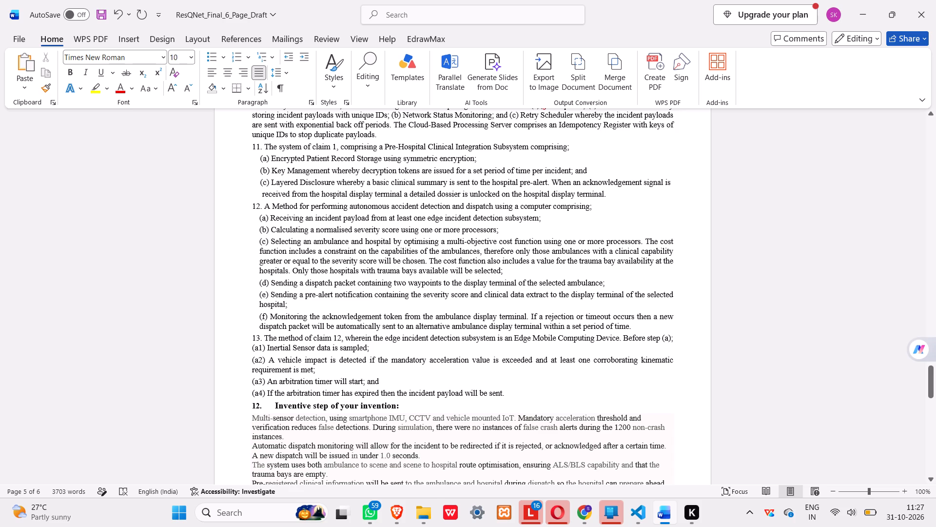
Separate item (a1) of claim 13 from the opening sentence onto its own paragraph line, with three leading spaces.
click(250, 352)
key(space)
key(space)
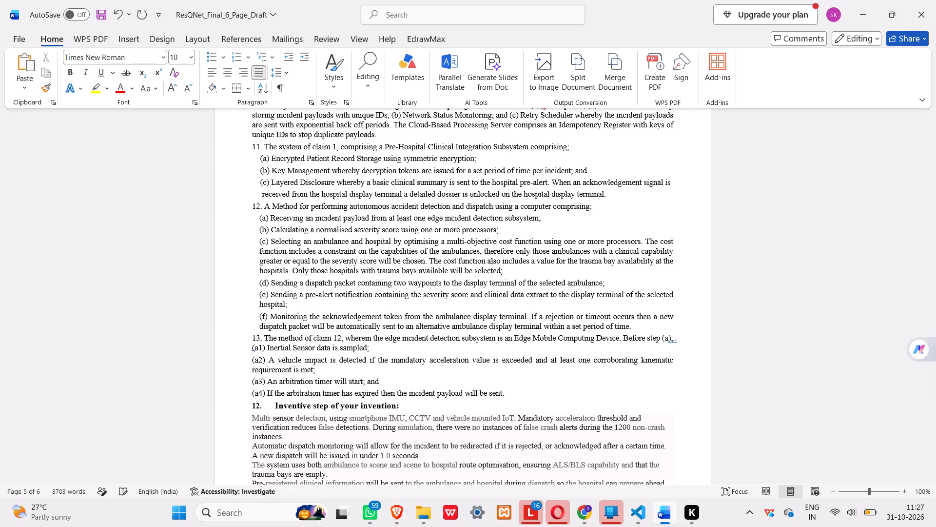
key(space)
key(space)
key(space)
key(Return)
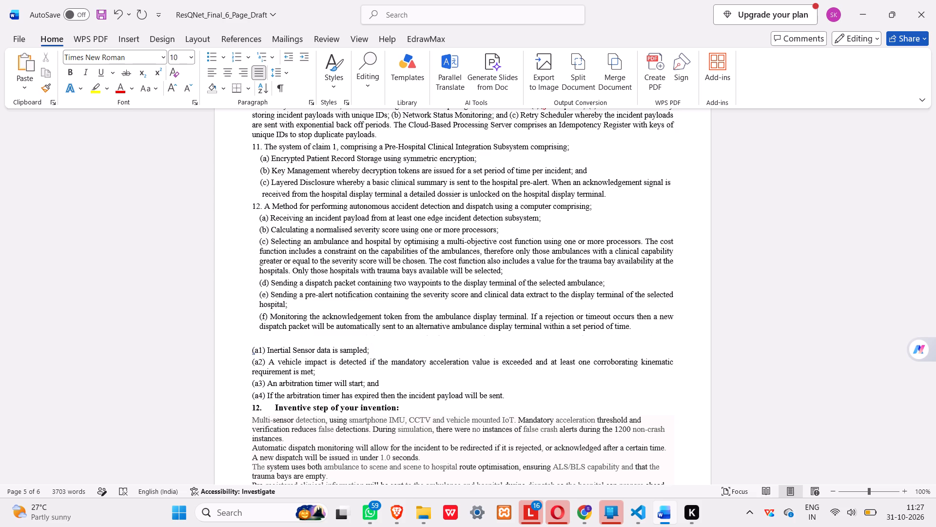
key(space)
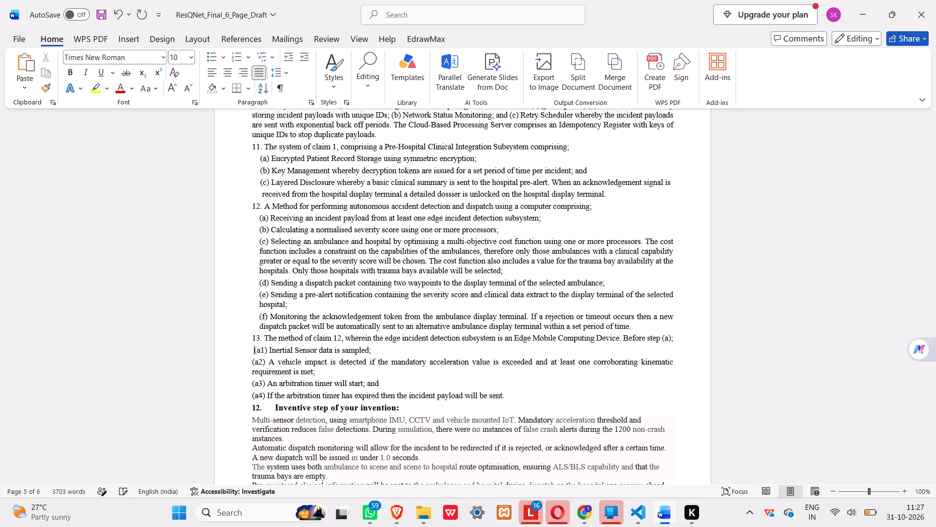
key(space)
key(space)
Indent item (a2) of claim 13 with three leading spaces.
key(Down)
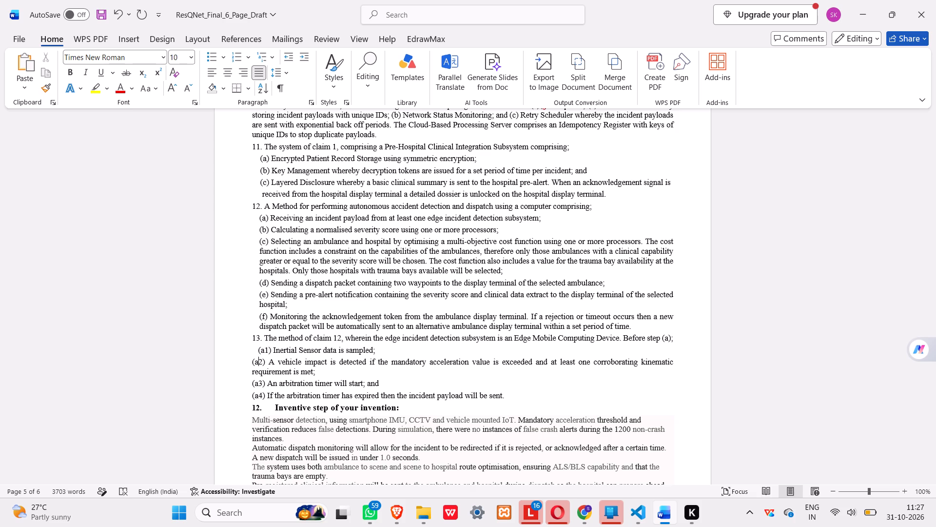
key(Left)
key(Left)
key(space)
key(space)
key(space)
Break claim 13's item (a2) before "requirement is met;" and indent that continuation line with three spaces.
key(Down)
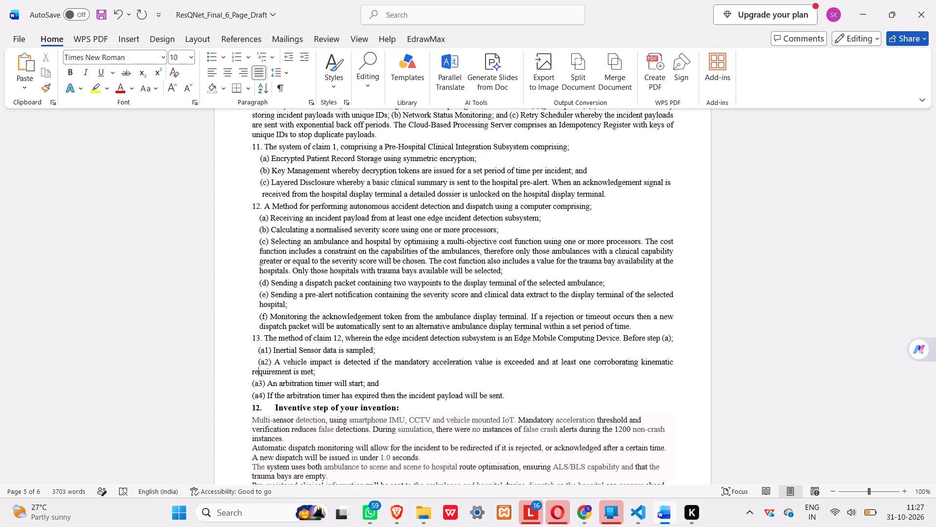
key(Down)
key(Up)
key(Left)
key(Left)
key(space)
key(space)
key(space)
key(space)
key(Return)
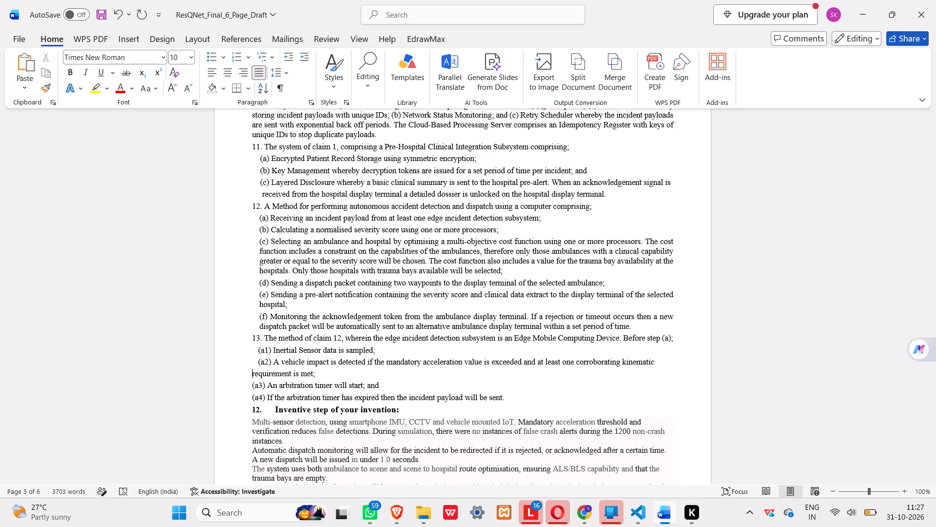
key(space)
key(space)
key(space)
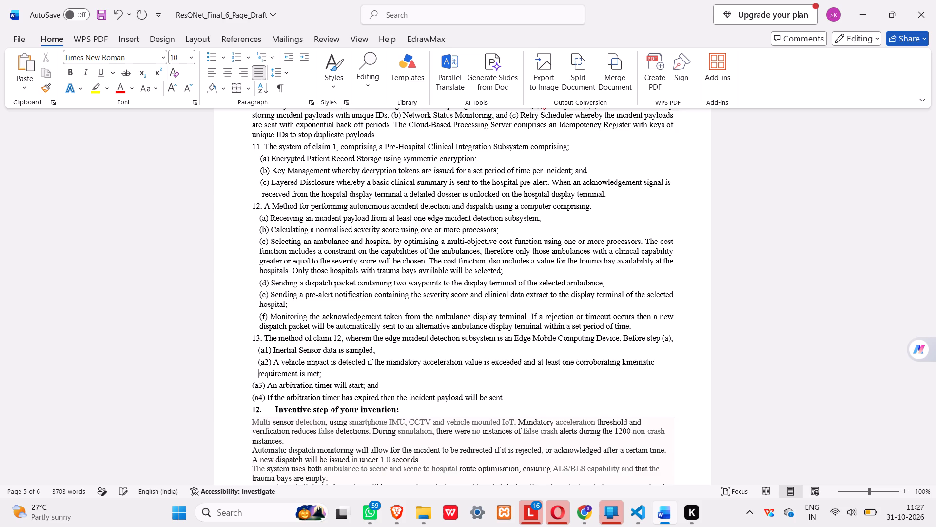
Add one more leading space to the "requirement is met;" continuation line of claim 13's item (a2).
key(space)
Indent items (a3) and (a4) of claim 13 with three leading spaces each.
key(Down)
key(Left)
key(Left)
key(Left)
key(space)
key(space)
key(space)
key(Down)
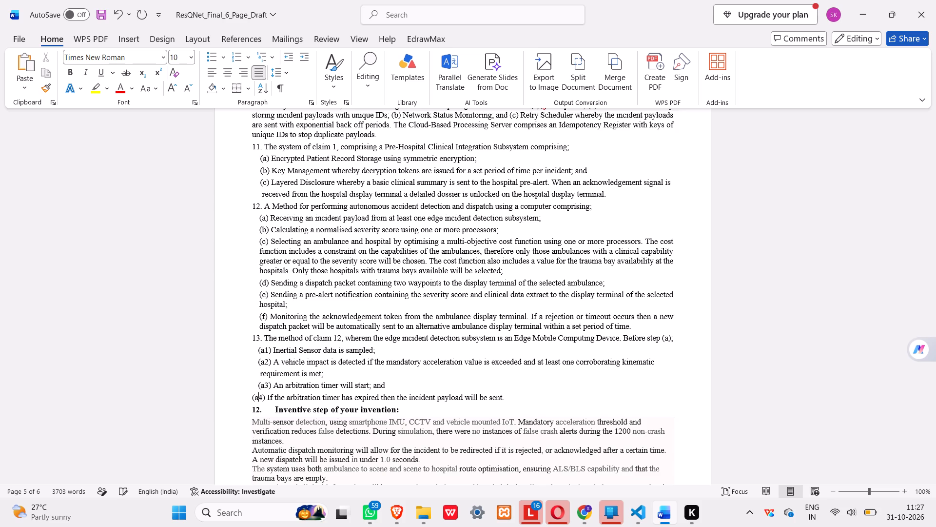
key(Left)
key(Left)
key(space)
key(space)
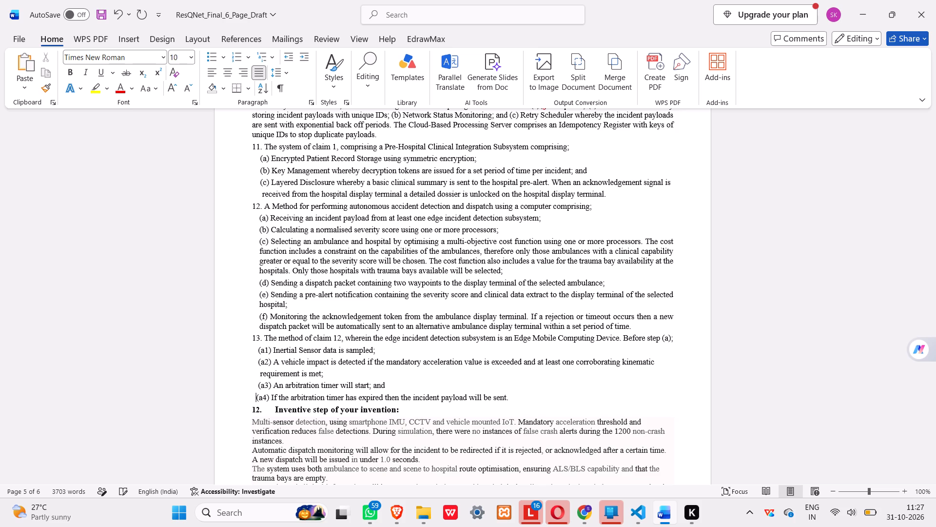
key(space)
Review the layout and indentation of the claims from claim 13 back to claim 2.
scroll(287, 261, up, 1)
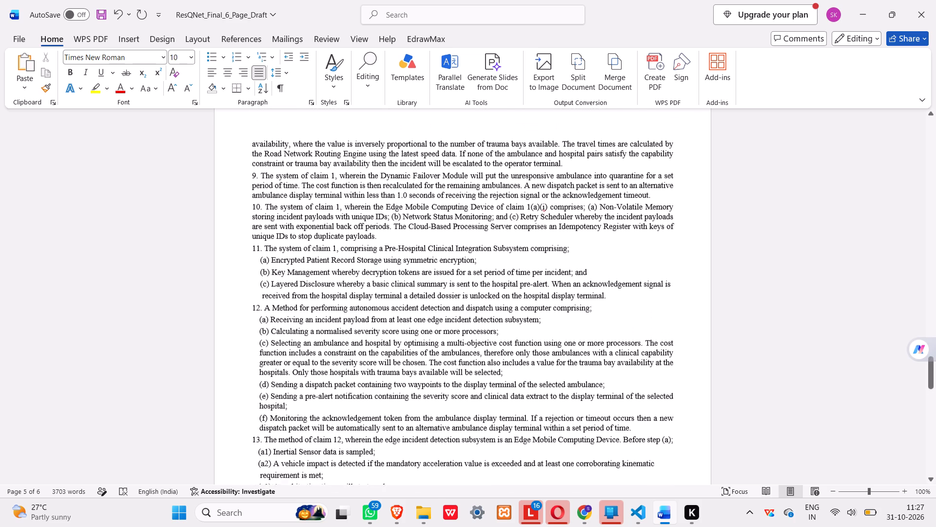
scroll(287, 261, up, 2)
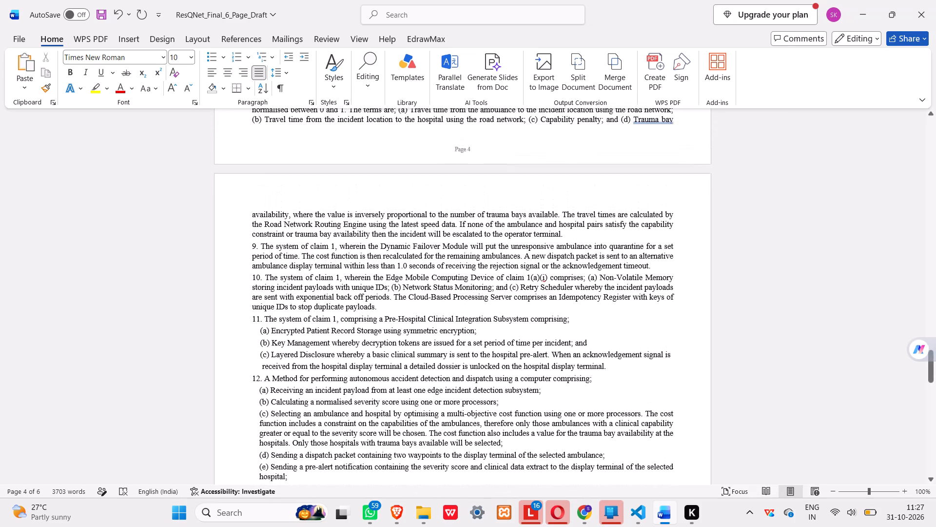
scroll(284, 252, up, 1)
scroll(365, 307, up, 1)
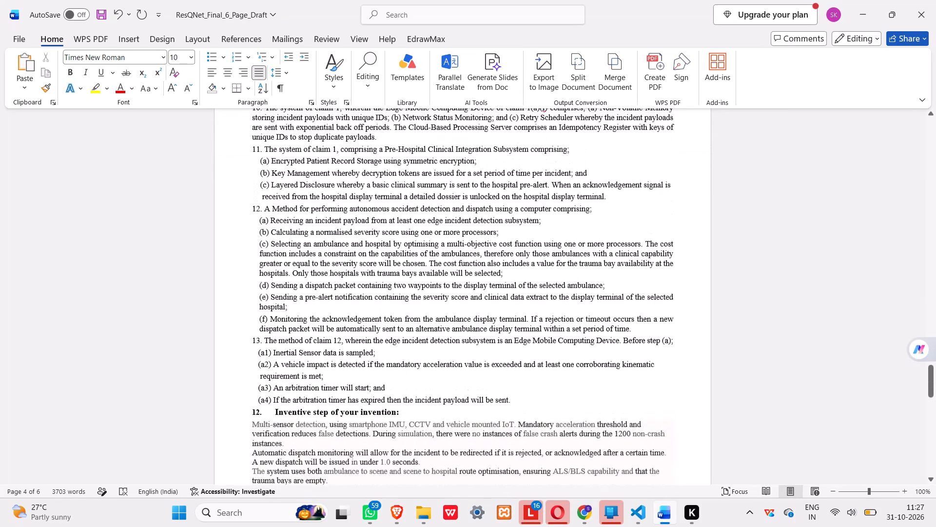
scroll(365, 307, up, 2)
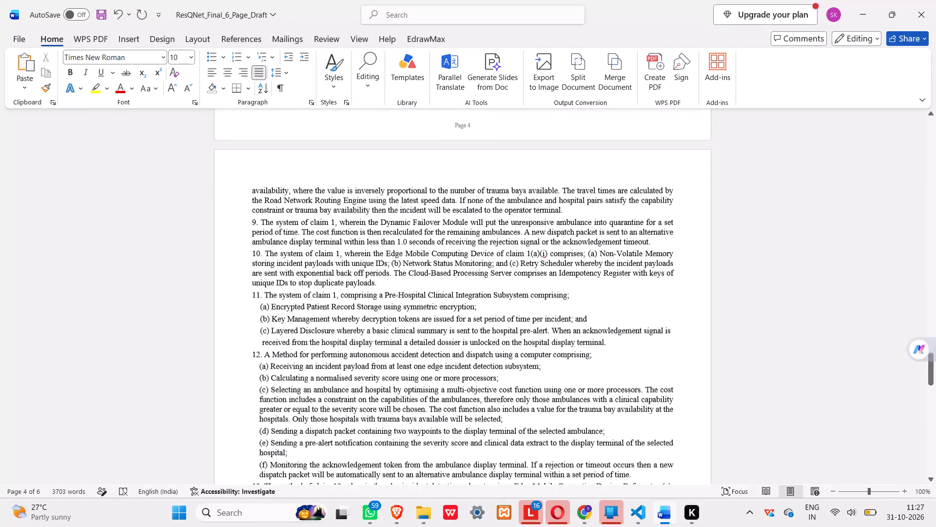
scroll(365, 307, up, 2)
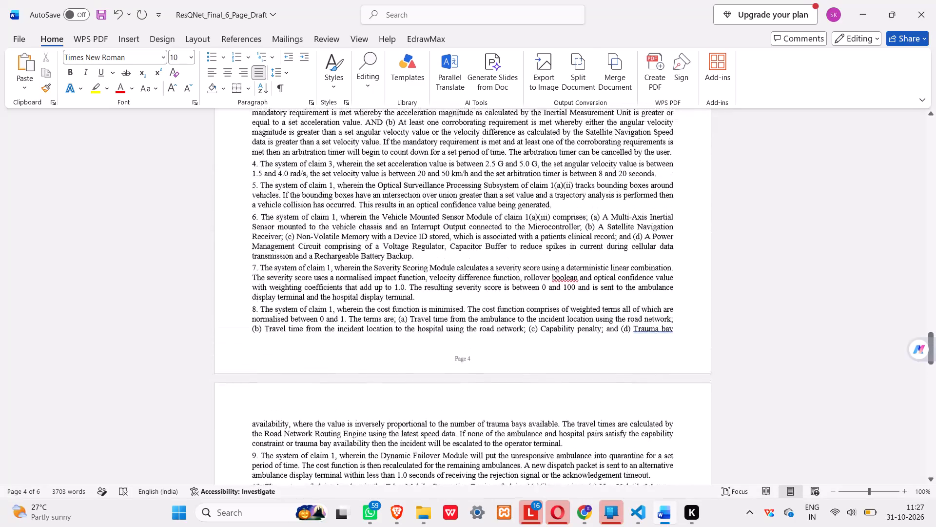
scroll(365, 307, up, 1)
scroll(360, 265, up, 1)
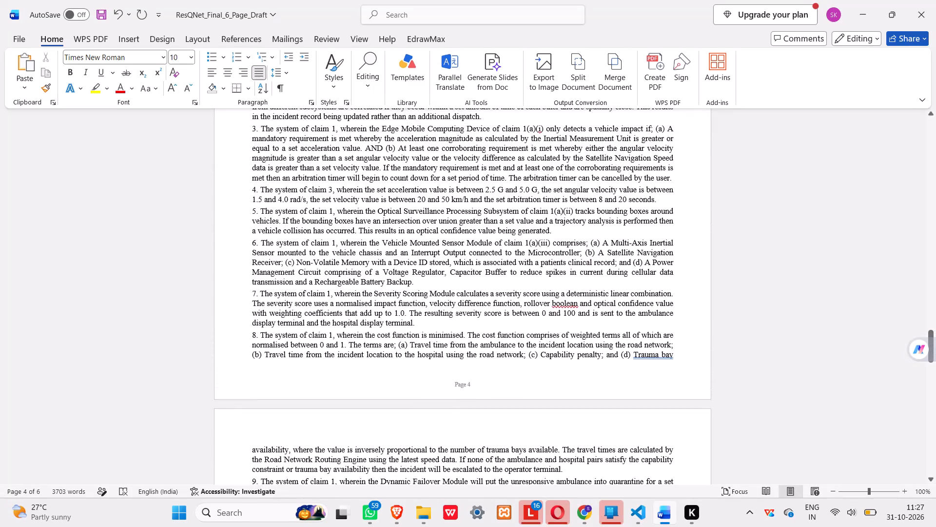
scroll(360, 265, up, 1)
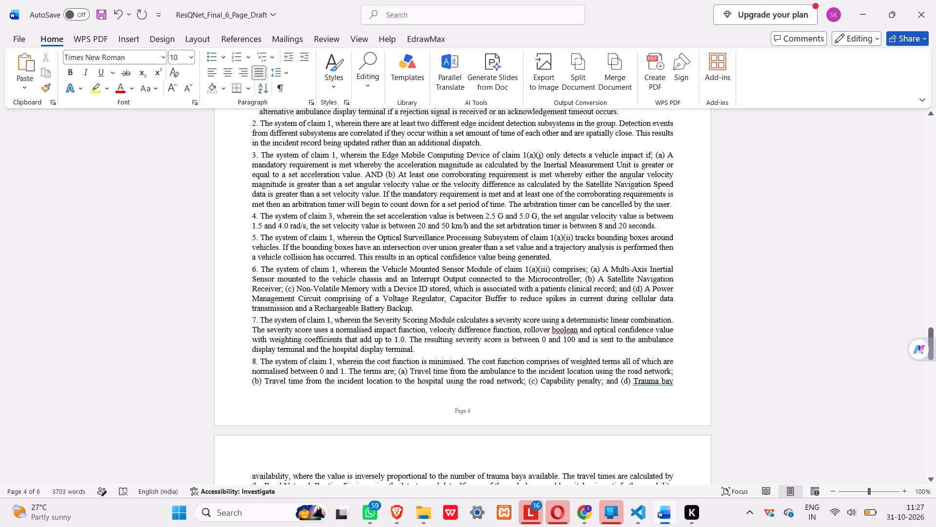
Examine the text of claims 5 and 6 and the formatting of claim 1's opening line.
drag(555, 238, 544, 314)
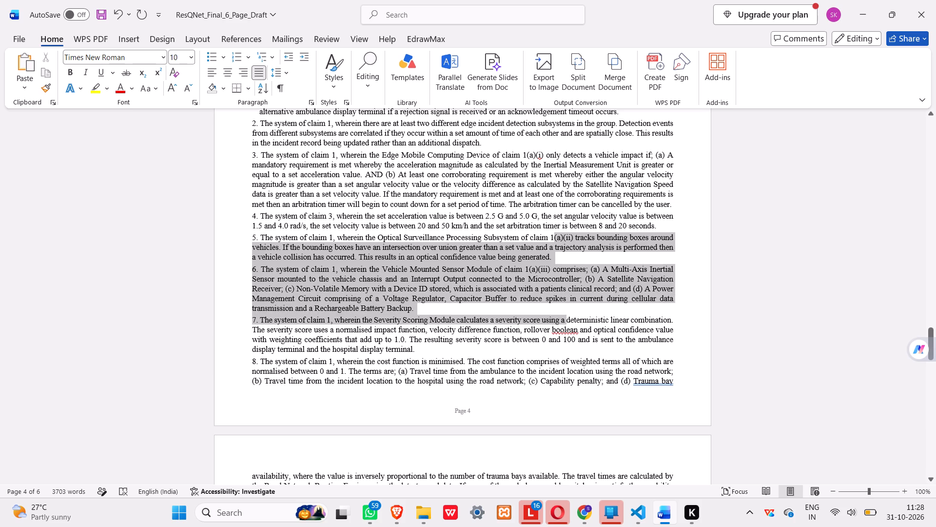
drag(544, 314, 568, 252)
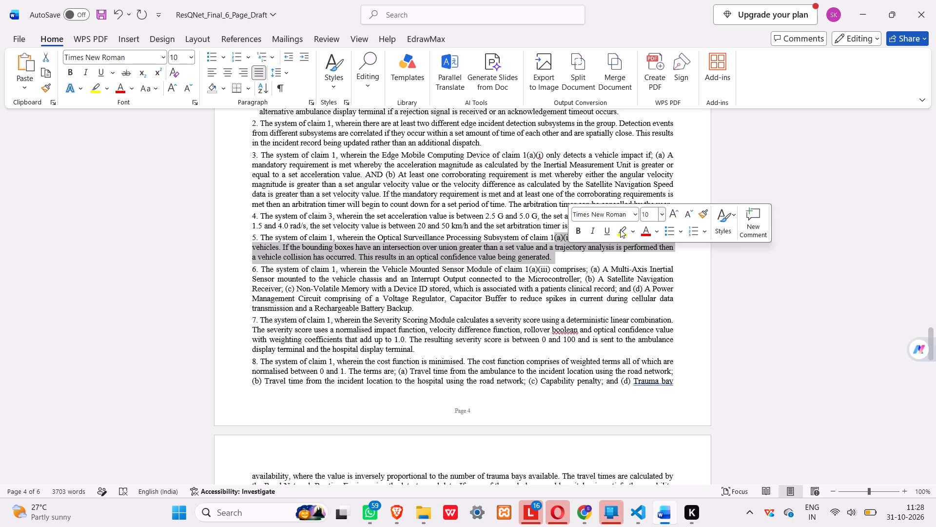
right_click(529, 248)
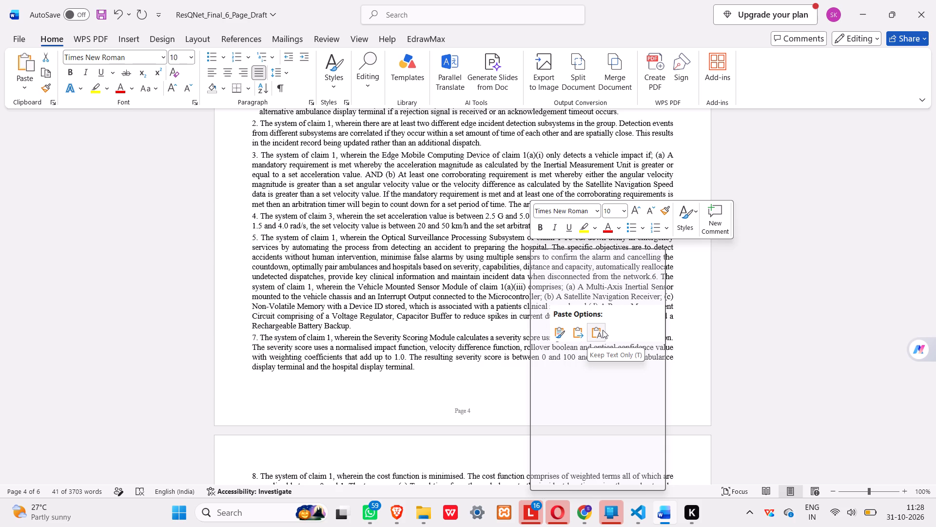
click(763, 296)
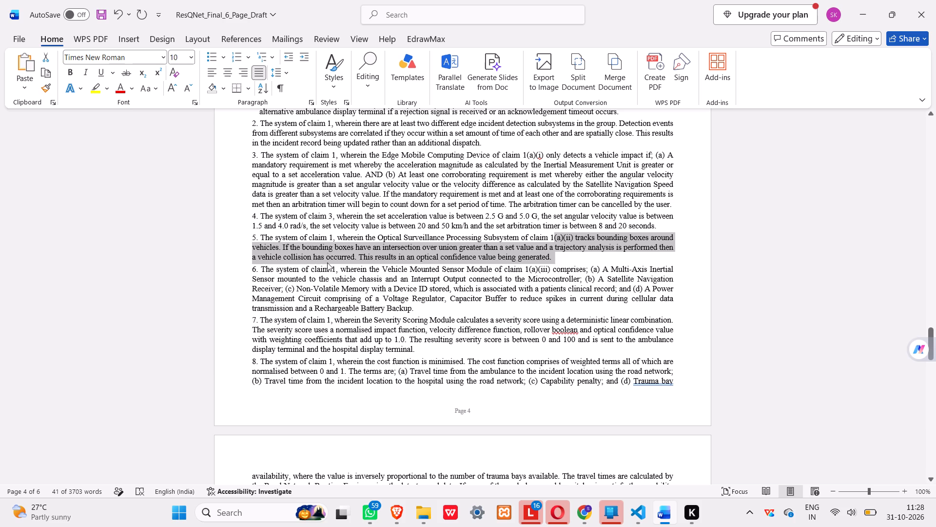
click(296, 289)
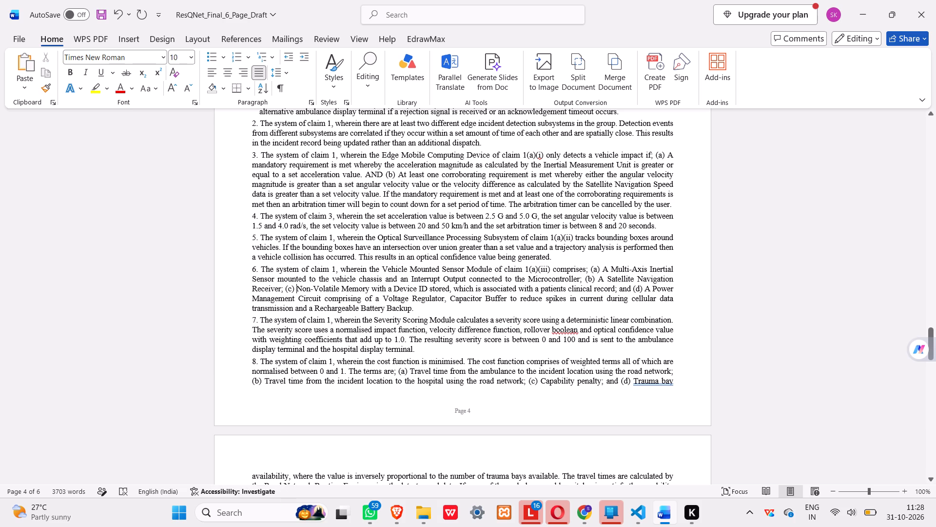
drag(247, 268, 455, 305)
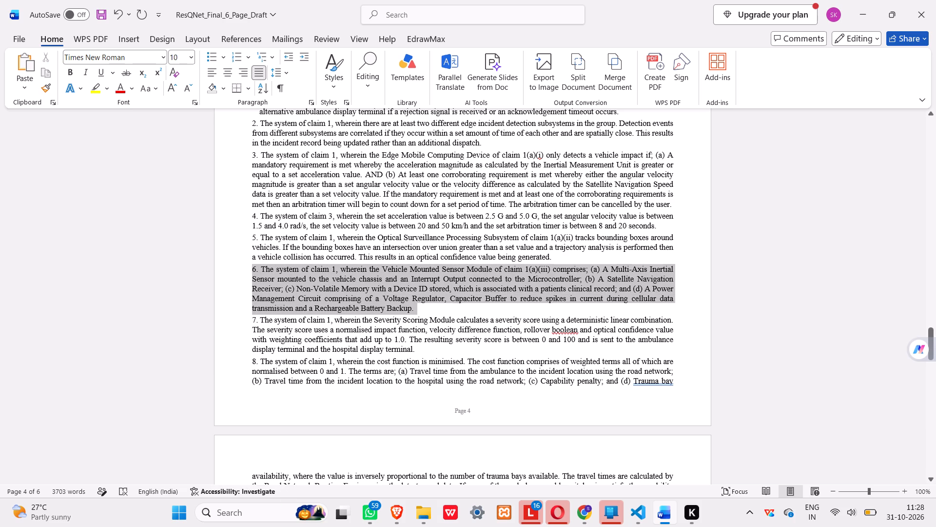
right_click(356, 285)
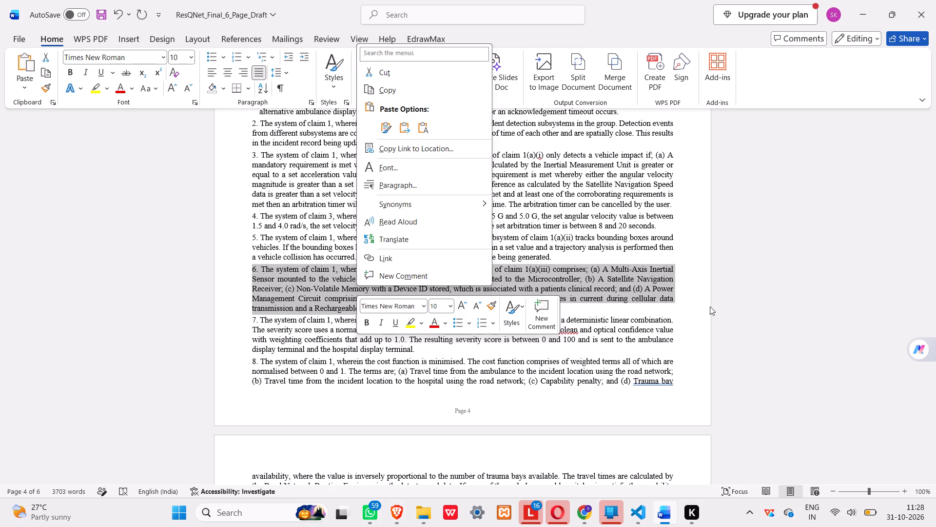
click(815, 311)
click(520, 284)
scroll(520, 284, up, 1)
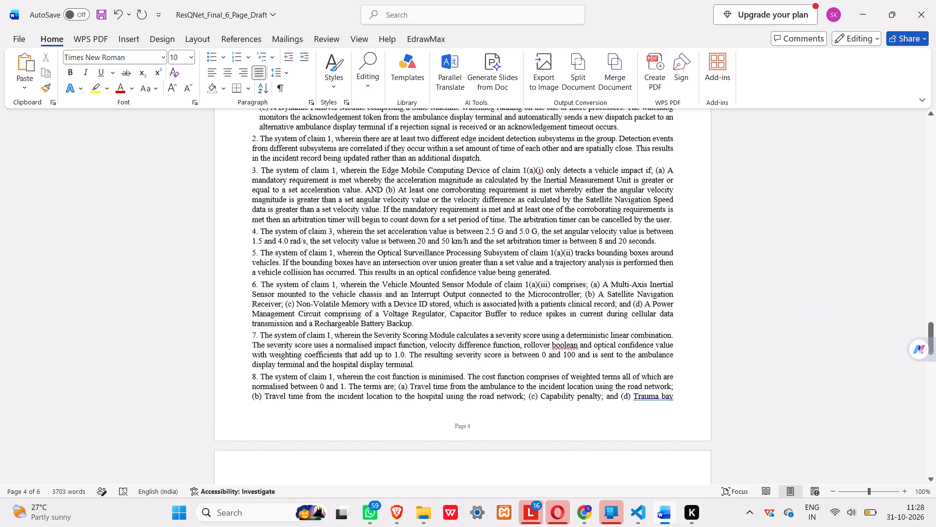
scroll(520, 284, up, 2)
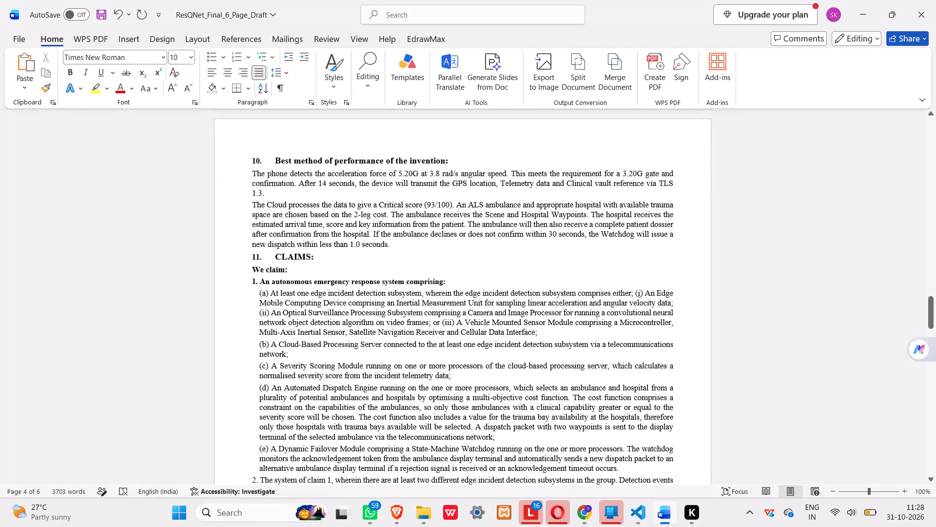
drag(452, 277, 230, 281)
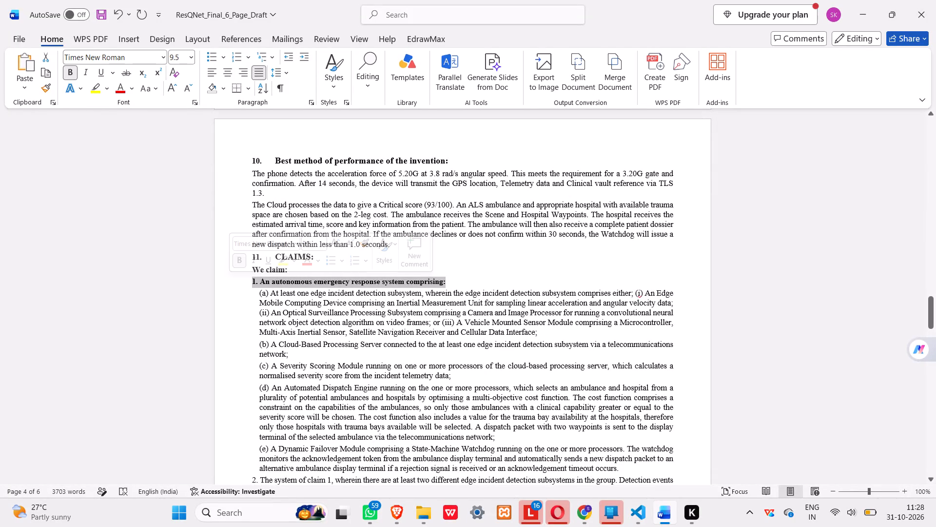
click(265, 357)
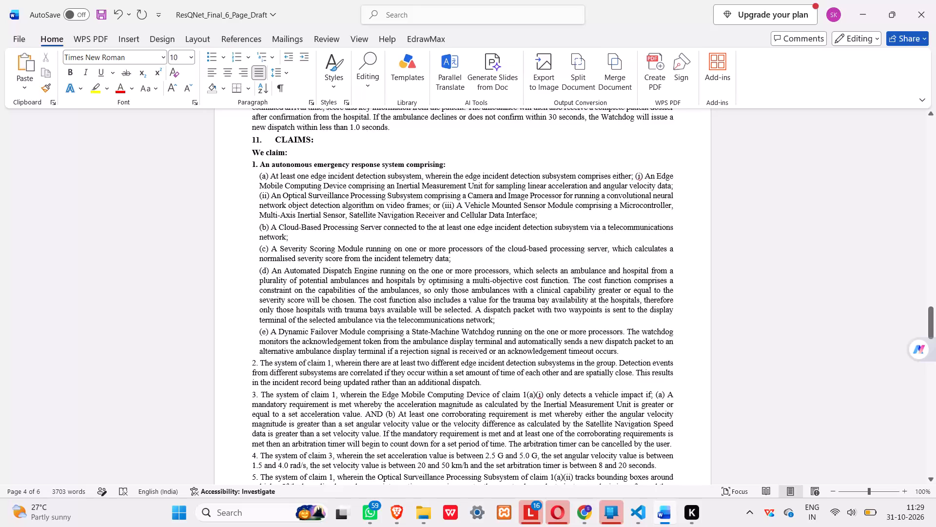
Save the ResQNet draft document.
key(ctrl+s)
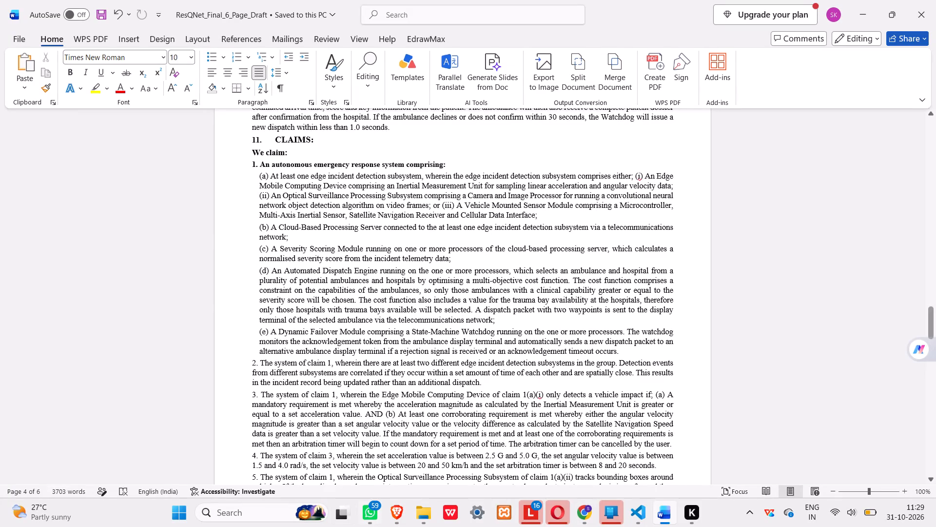
Look over the layout of the remaining pages down to the drawing in section 15.
scroll(339, 426, down, 7)
scroll(339, 426, left, 1)
ctrl+scroll(339, 426, down, 4)
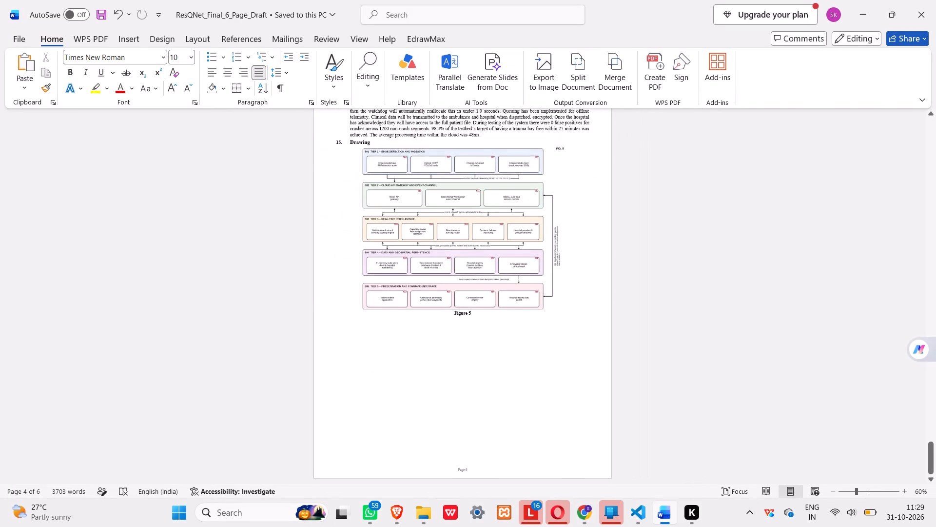